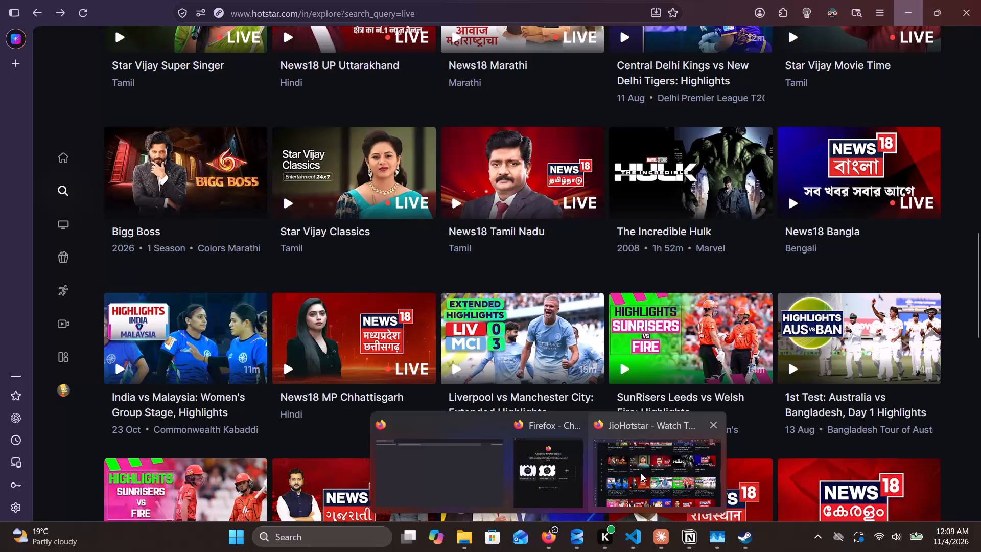
Switch to the Firefox window with JioHotstar and open YouTube in a new tab.
{"action": "left_click", "coordinate": [640, 473]}
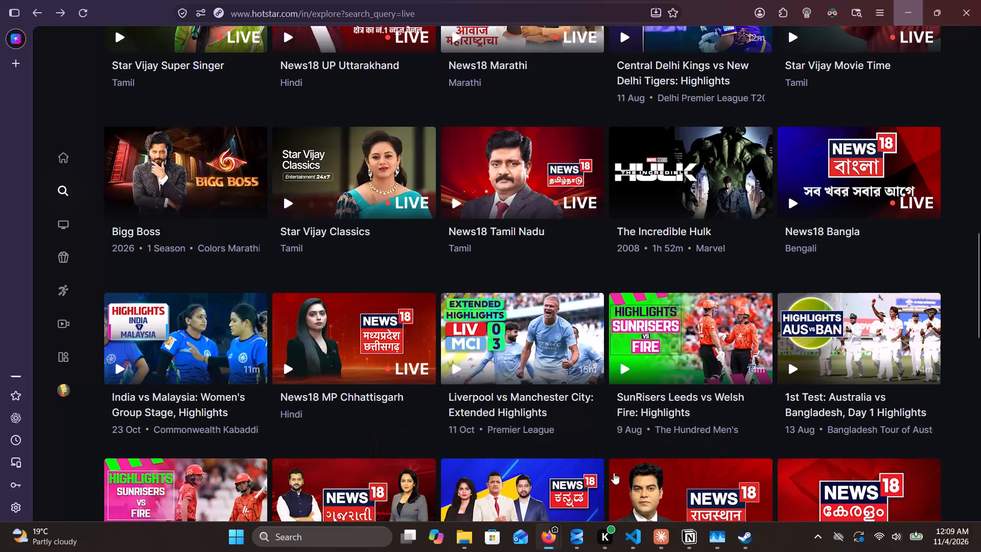
{"action": "left_click", "coordinate": [11, 64]}
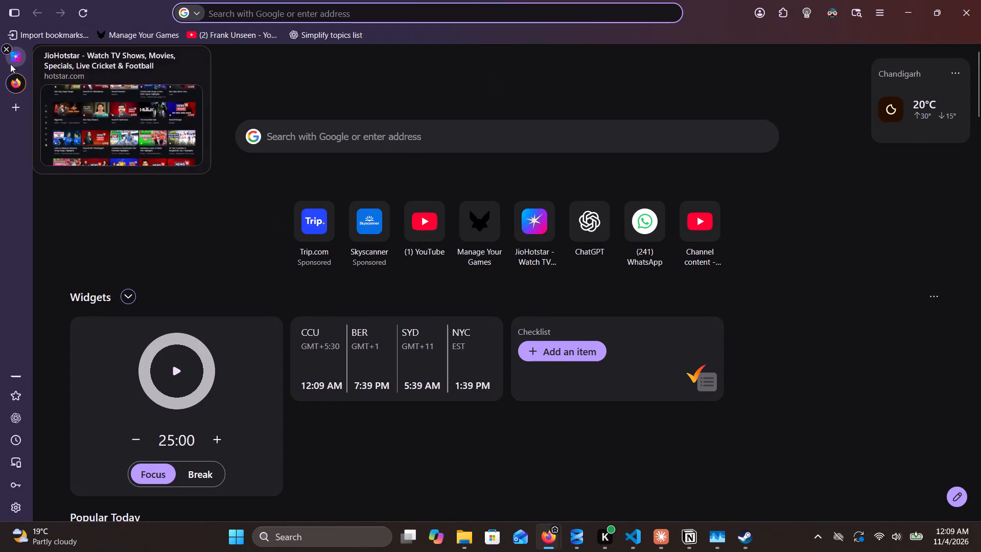
{"action": "left_click", "coordinate": [410, 227]}
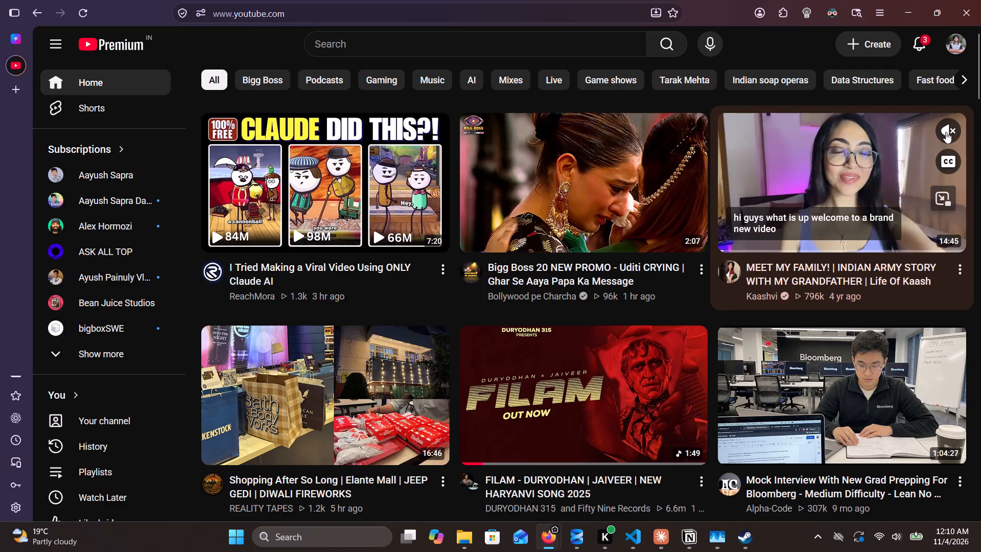
Switch the YouTube account to the Pips What Ifs channel.
{"action": "left_click", "coordinate": [951, 48]}
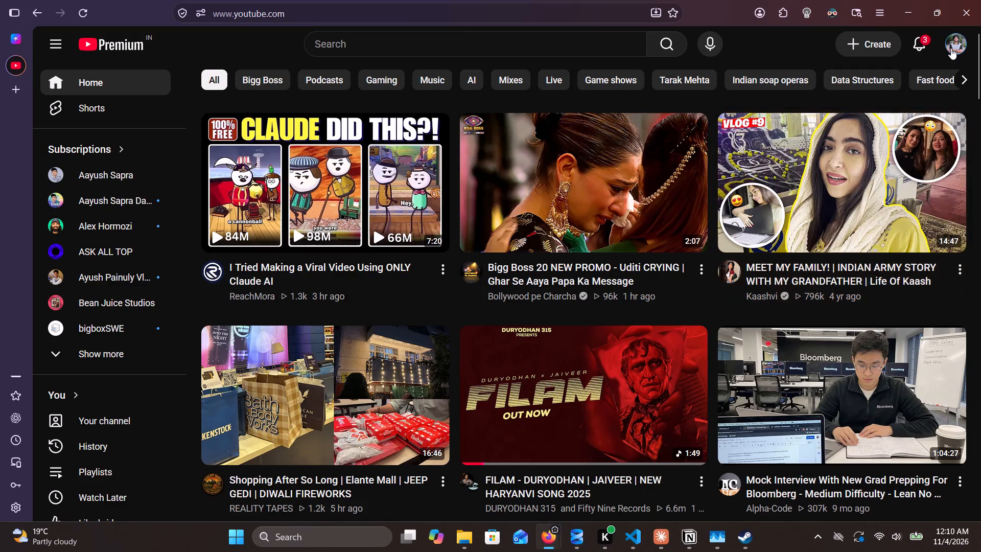
{"action": "left_click", "coordinate": [818, 149]}
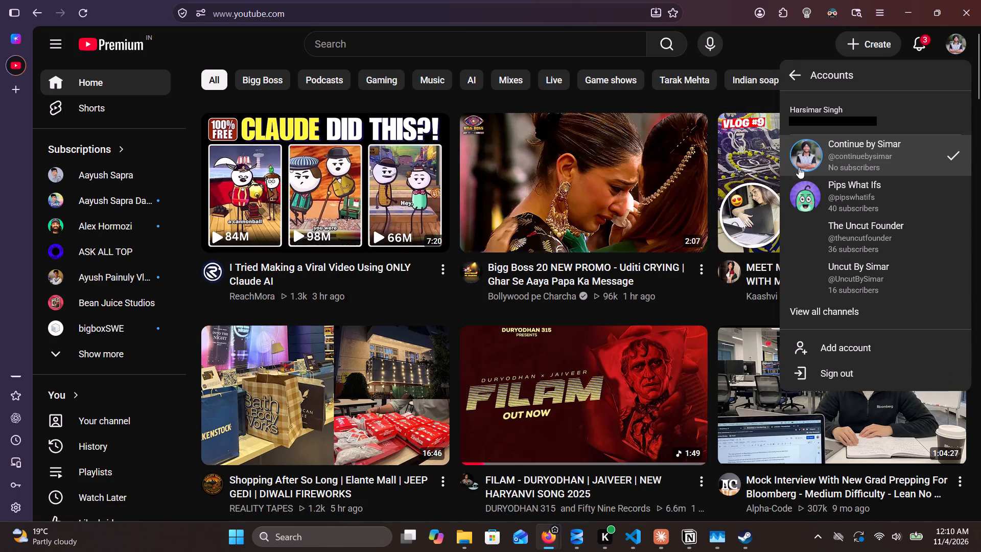
{"action": "left_click", "coordinate": [825, 183]}
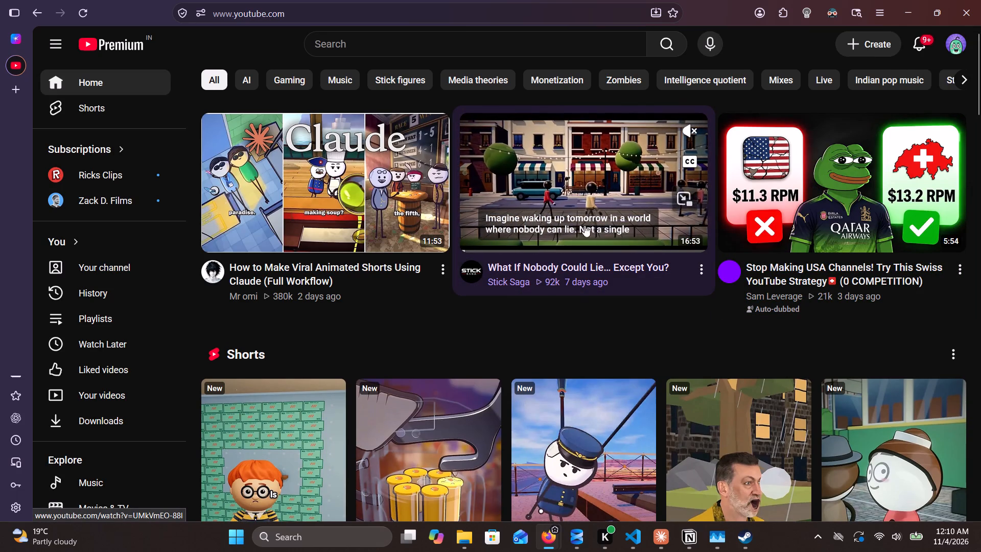
Look over the home feed and open the channel's notifications.
{"action": "scroll", "coordinate": [540, 203], "scroll_direction": "down", "scroll_amount": 2}
{"action": "scroll", "coordinate": [540, 203], "scroll_direction": "up", "scroll_amount": 4}
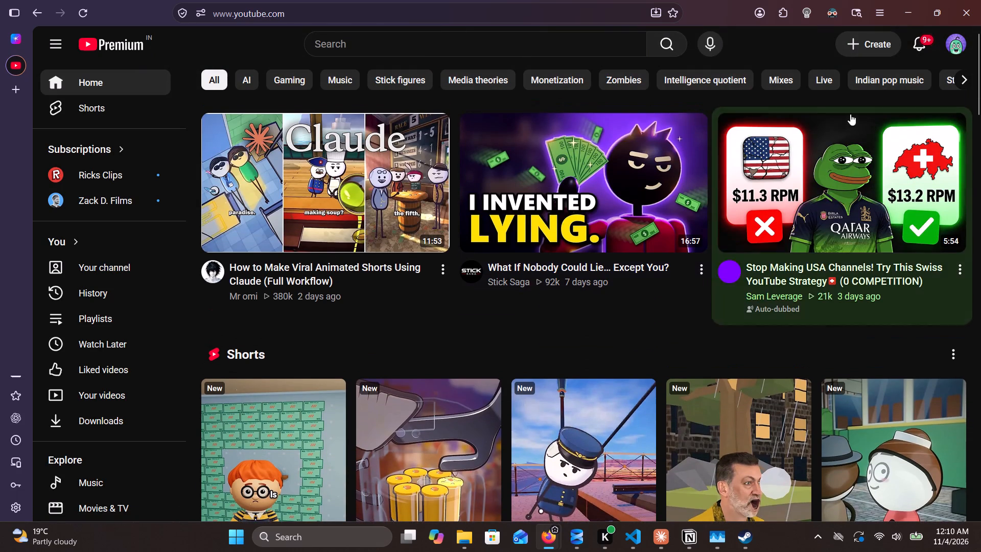
{"action": "left_click", "coordinate": [917, 53]}
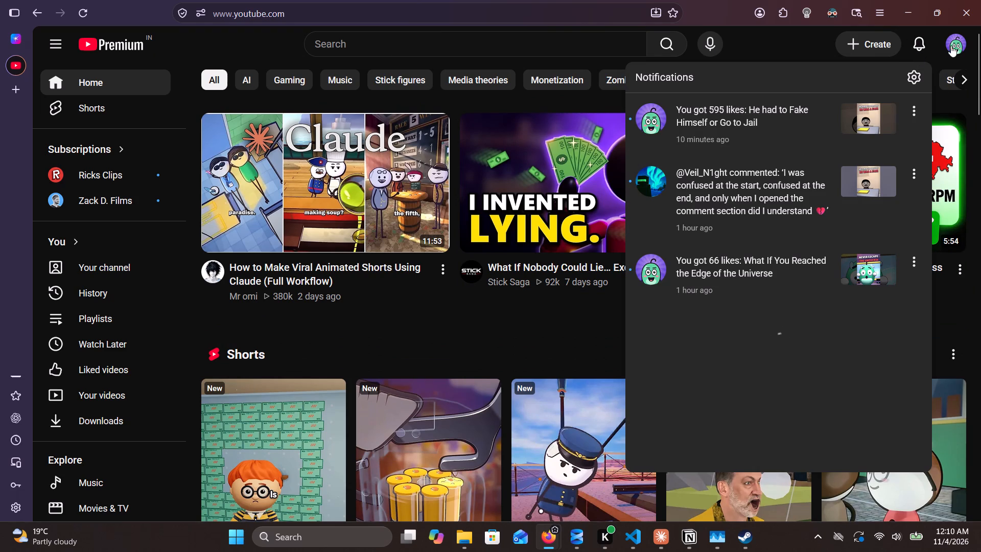
Open the Stick Saga channel from the home feed and look through its list of videos.
{"action": "left_click", "coordinate": [472, 267]}
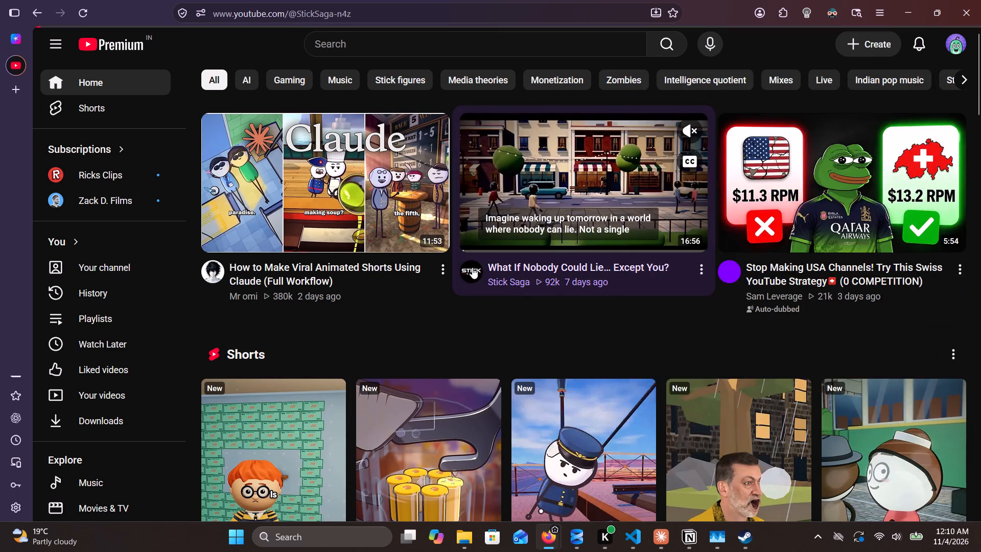
{"action": "left_click", "coordinate": [467, 264]}
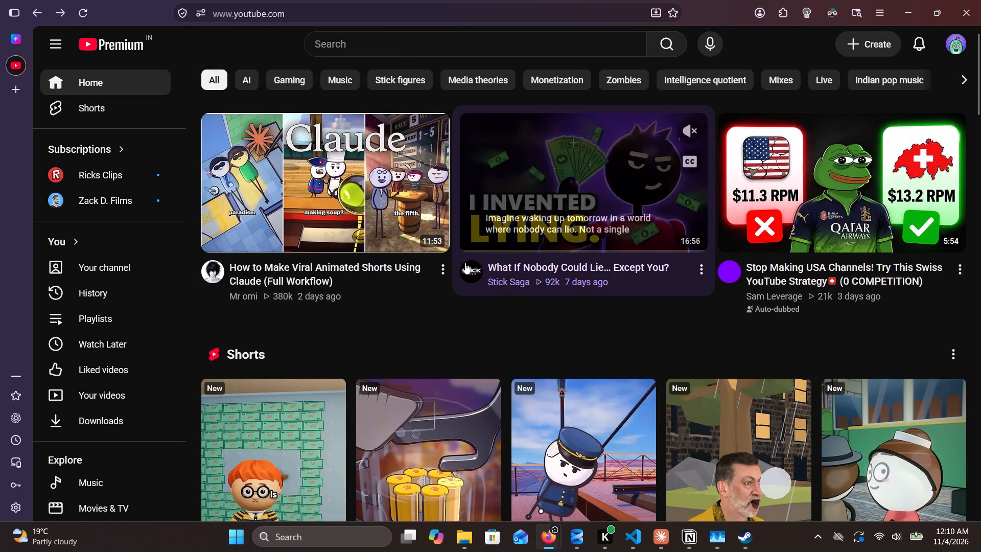
{"action": "left_click", "coordinate": [466, 266]}
{"action": "scroll", "coordinate": [466, 267], "scroll_direction": "down", "scroll_amount": 3}
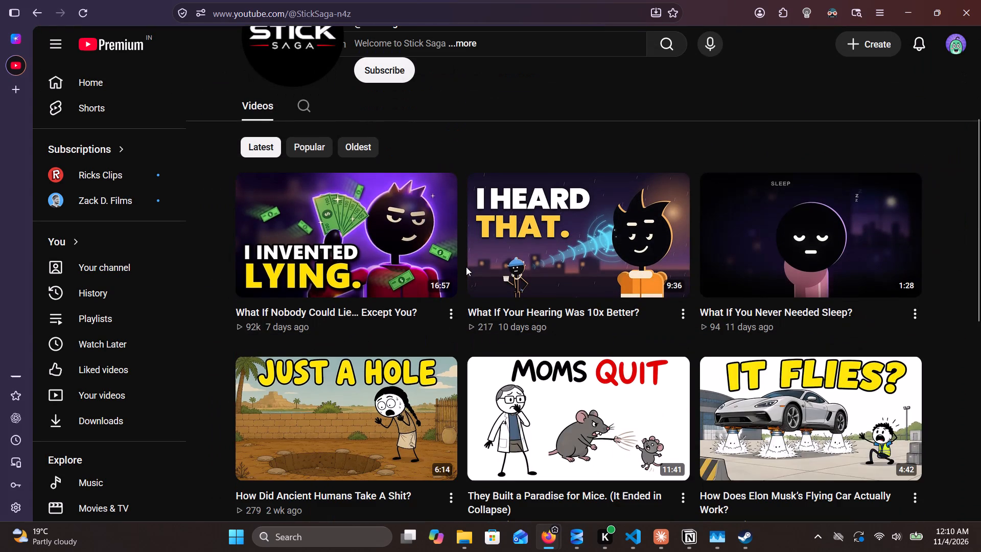
{"action": "scroll", "coordinate": [350, 254], "scroll_direction": "down", "scroll_amount": 6}
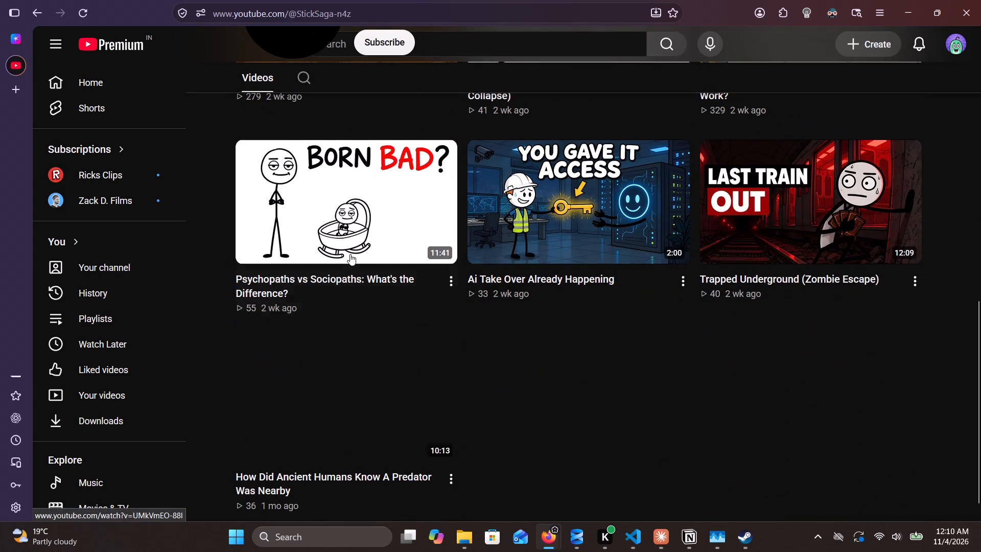
{"action": "scroll", "coordinate": [350, 254], "scroll_direction": "down", "scroll_amount": 4}
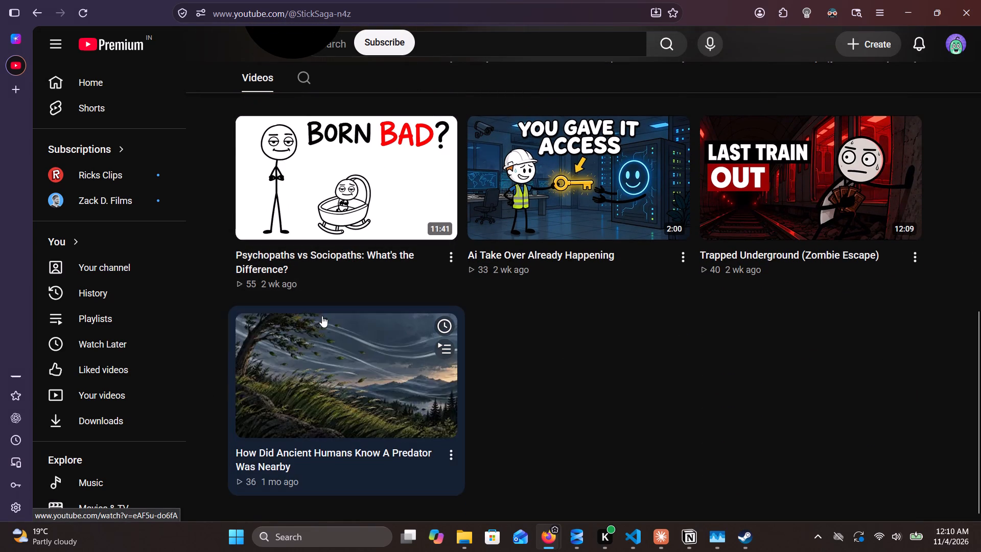
{"action": "scroll", "coordinate": [320, 329], "scroll_direction": "up", "scroll_amount": 5}
{"action": "scroll", "coordinate": [320, 329], "scroll_direction": "down", "scroll_amount": 5}
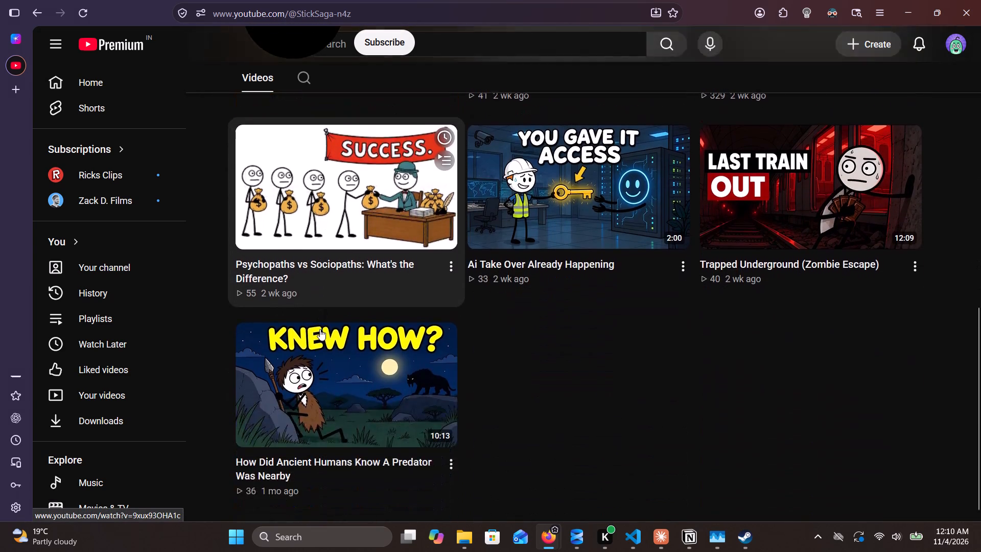
{"action": "scroll", "coordinate": [320, 329], "scroll_direction": "up", "scroll_amount": 8}
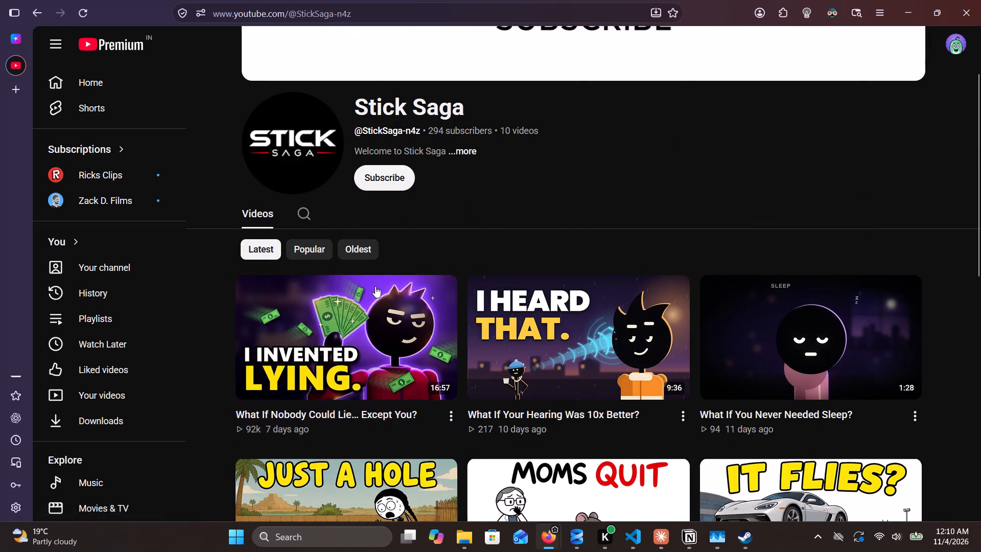
Open Stick Saga's video "What If Nobody Could Lie… Except You?" and read its comments.
{"action": "left_click", "coordinate": [367, 311]}
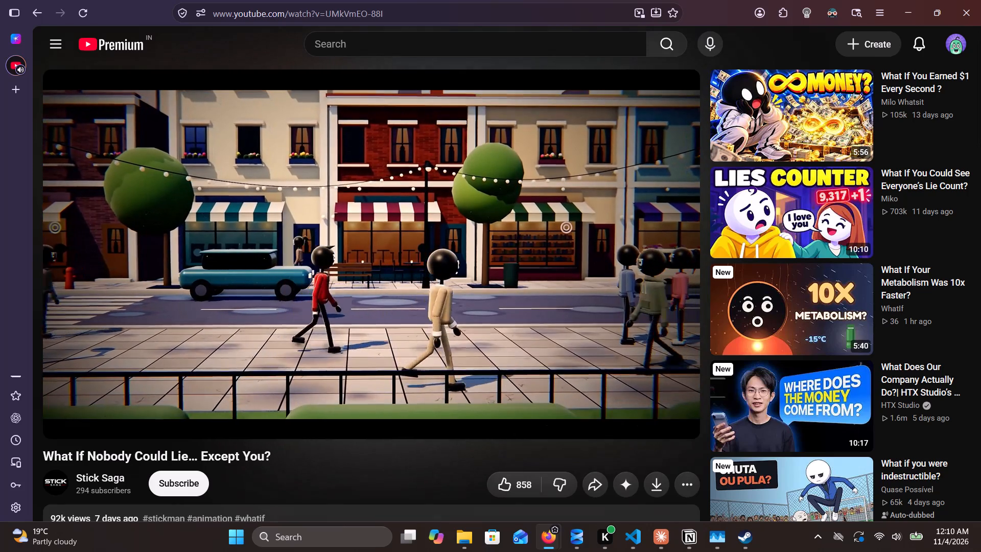
{"action": "scroll", "coordinate": [206, 341], "scroll_direction": "down", "scroll_amount": 4}
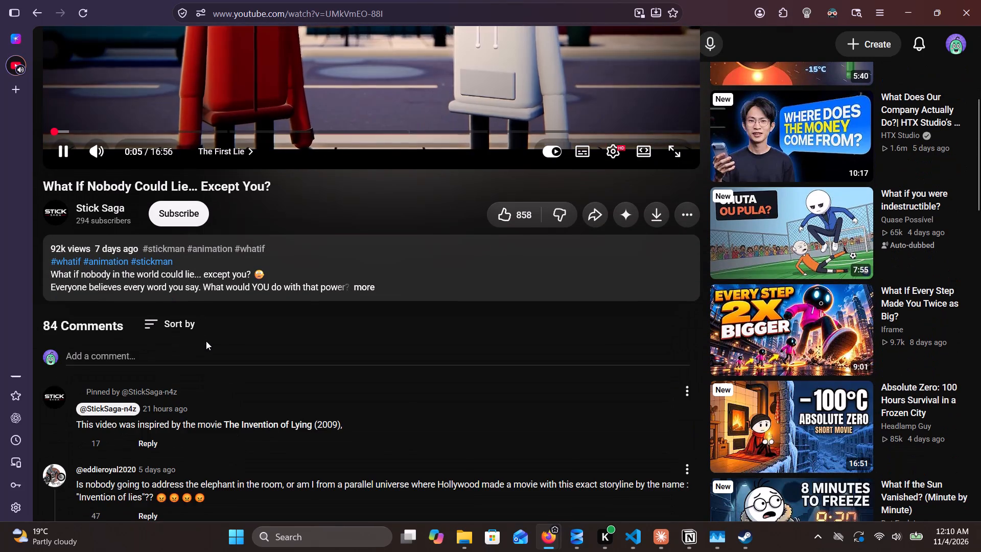
{"action": "scroll", "coordinate": [206, 341], "scroll_direction": "down", "scroll_amount": 4}
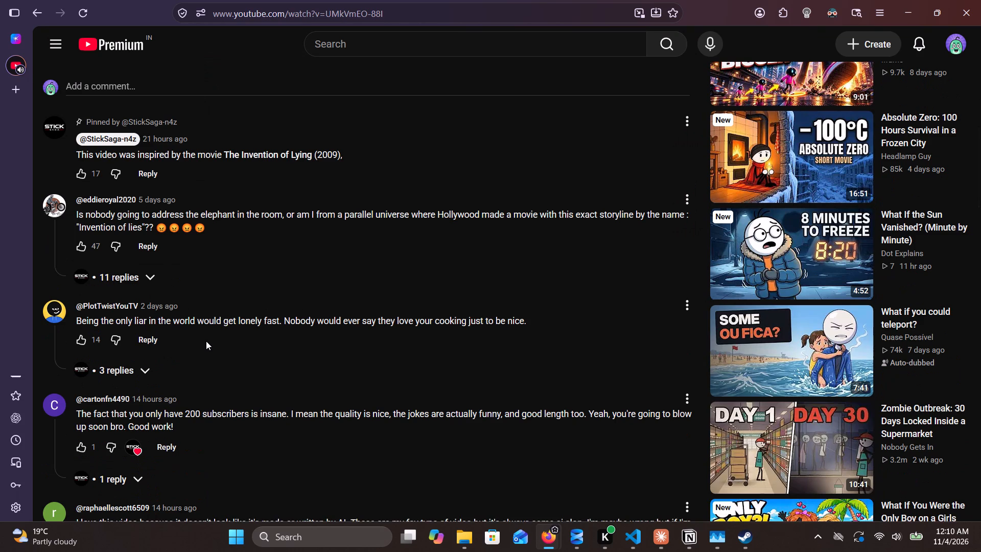
Open the Plot Twist You channel from its comment and look over its videos.
{"action": "left_click", "coordinate": [89, 300]}
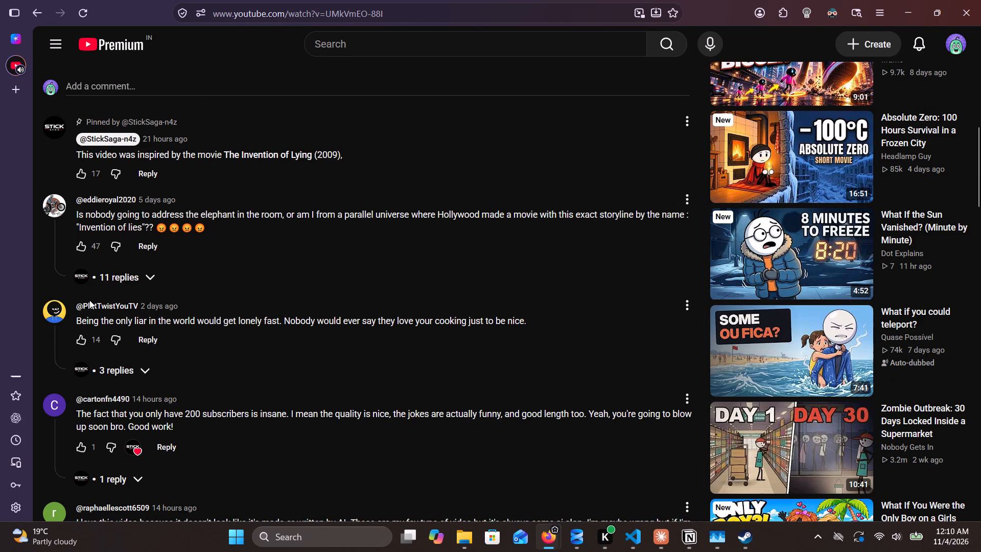
{"action": "left_click", "coordinate": [89, 302]}
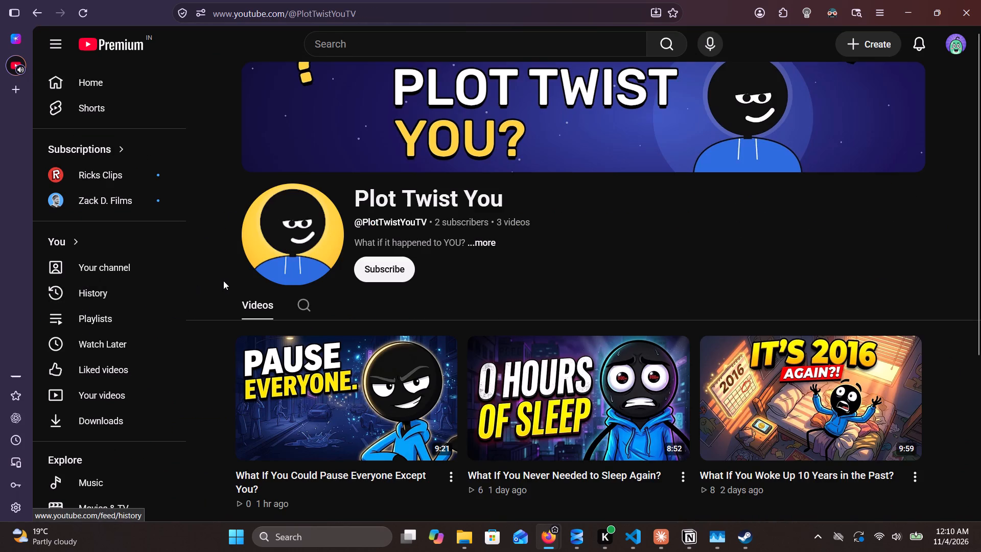
{"action": "scroll", "coordinate": [223, 281], "scroll_direction": "down", "scroll_amount": 1}
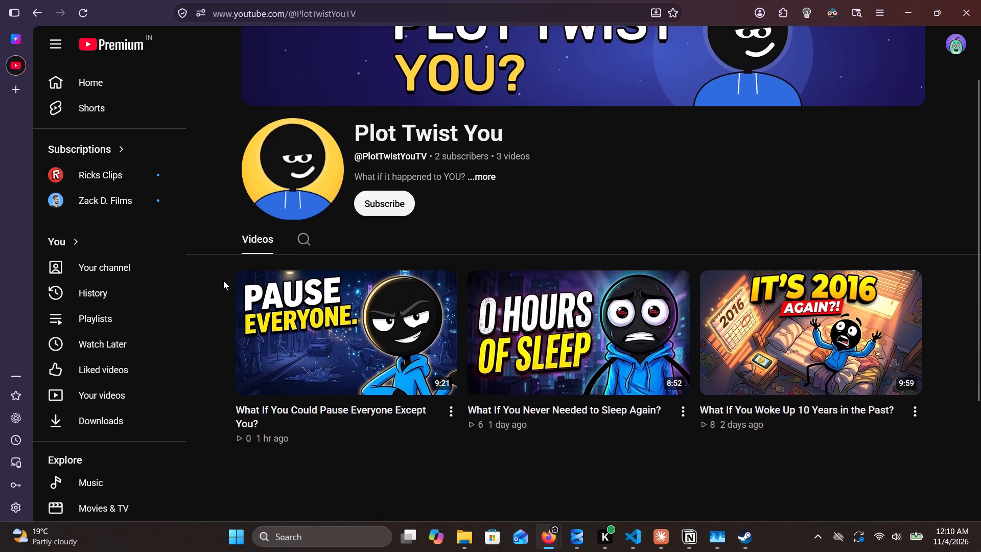
{"action": "left_click", "coordinate": [223, 281]}
{"action": "left_click", "coordinate": [223, 278]}
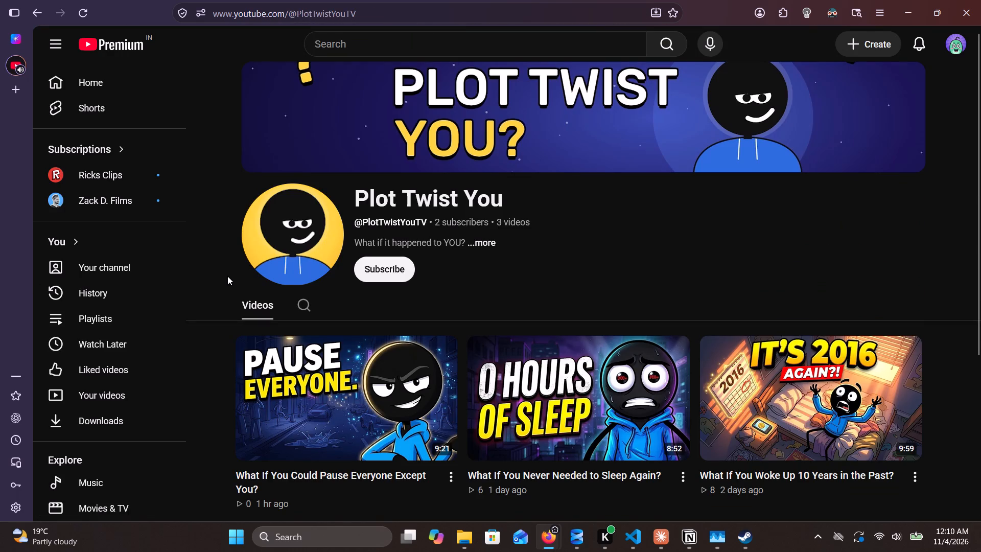
Go back to the Stick Saga channel page and review its videos again.
{"action": "left_click", "coordinate": [227, 276]}
{"action": "scroll", "coordinate": [227, 276], "scroll_direction": "down", "scroll_amount": 4}
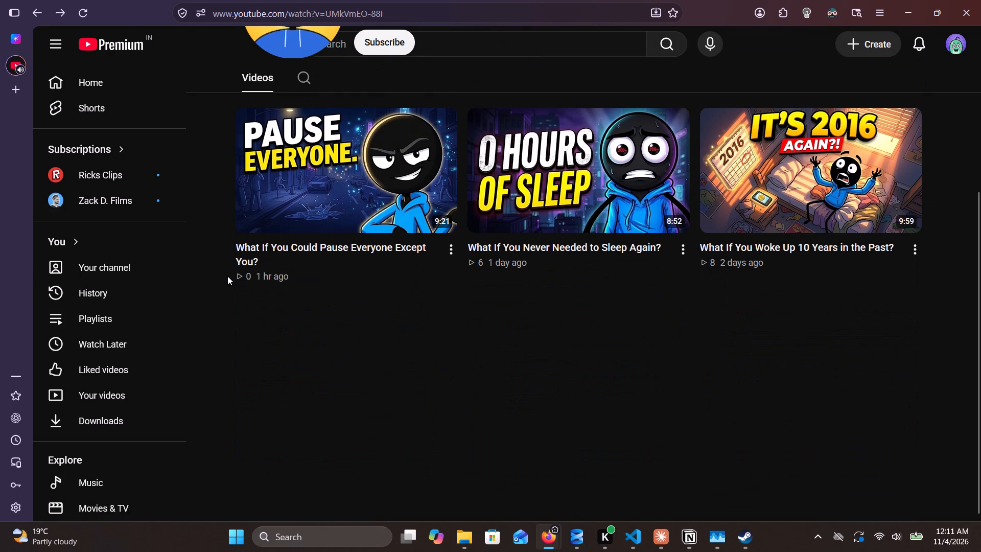
{"action": "left_click", "coordinate": [227, 276]}
{"action": "scroll", "coordinate": [227, 276], "scroll_direction": "down", "scroll_amount": 4}
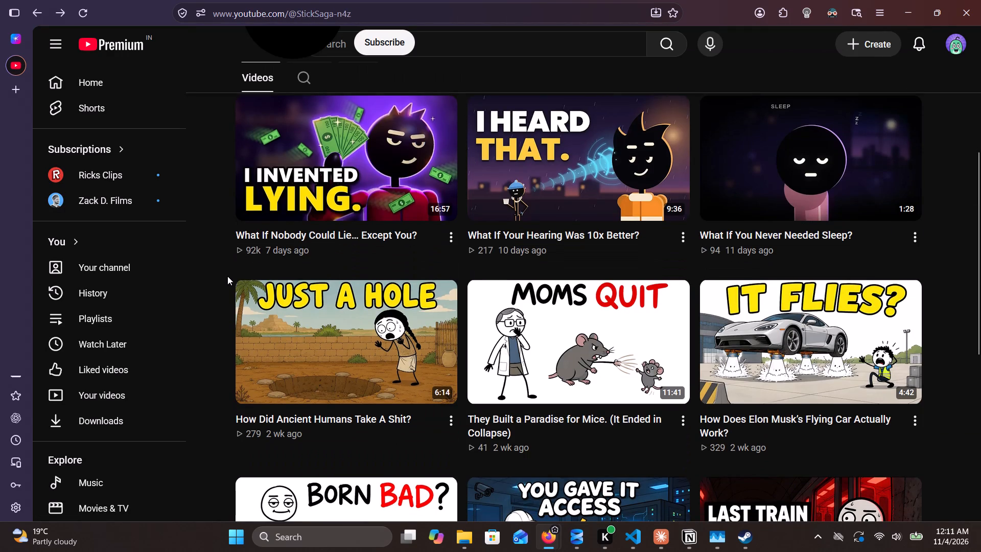
{"action": "scroll", "coordinate": [847, 142], "scroll_direction": "up", "scroll_amount": 2}
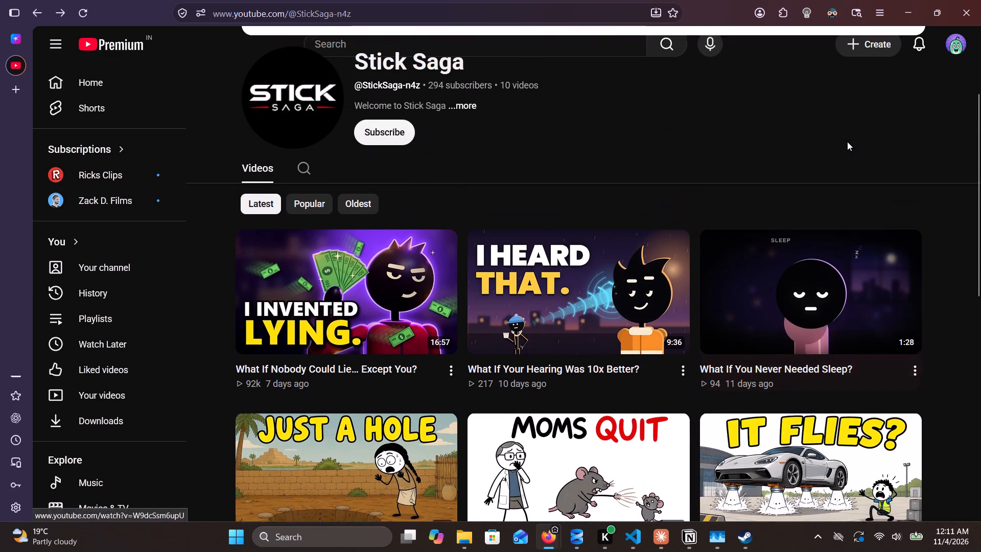
Open the signed-in account's own Pips What Ifs channel page.
{"action": "left_click", "coordinate": [947, 45]}
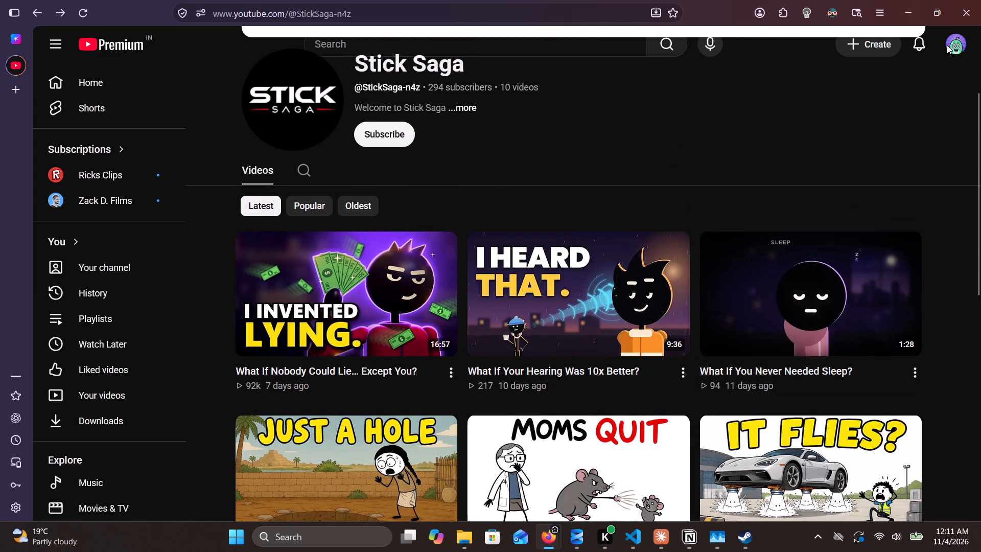
{"action": "left_click", "coordinate": [952, 42]}
{"action": "left_click", "coordinate": [961, 45]}
{"action": "left_click", "coordinate": [952, 49]}
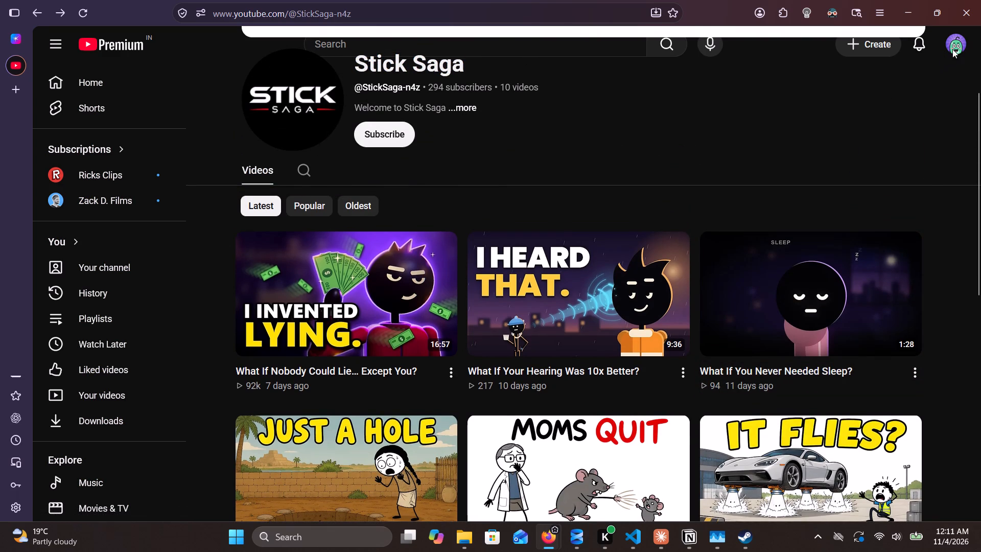
{"action": "scroll", "coordinate": [614, 195], "scroll_direction": "up", "scroll_amount": 3}
{"action": "left_click", "coordinate": [953, 44]}
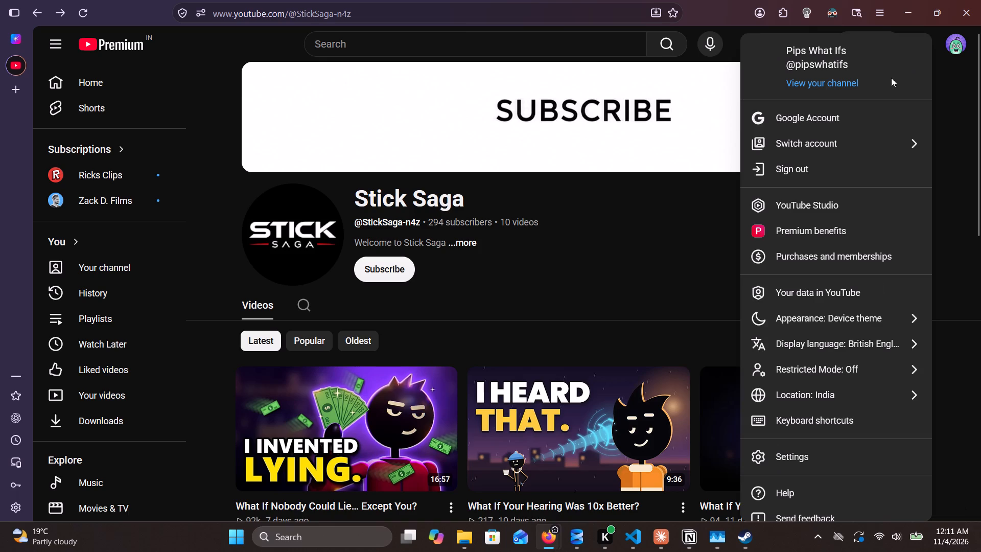
{"action": "left_click", "coordinate": [823, 83]}
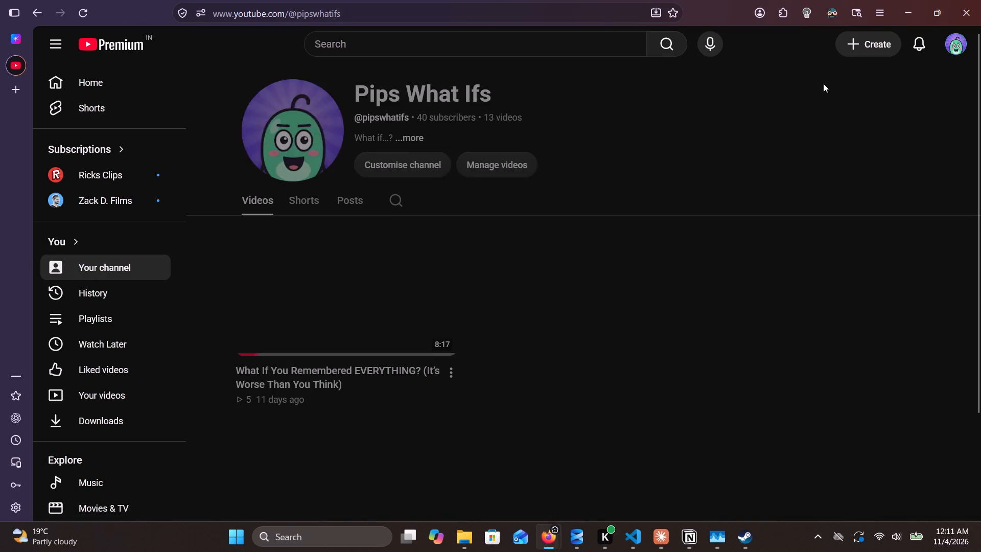
Show the Pips What Ifs channel's Shorts and review their thumbnails, titles and view counts.
{"action": "left_click", "coordinate": [301, 211]}
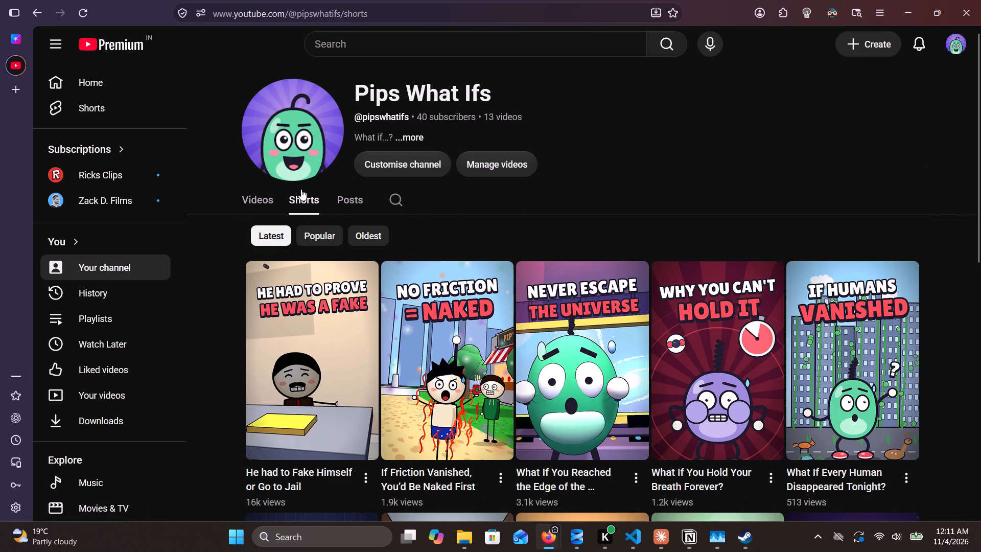
{"action": "scroll", "coordinate": [283, 186], "scroll_direction": "down", "scroll_amount": 1}
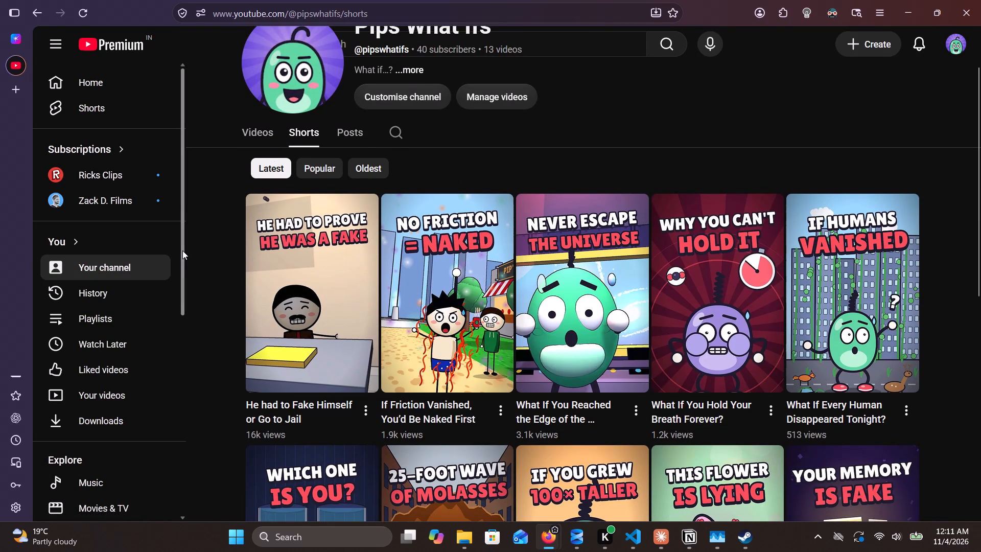
{"action": "scroll", "coordinate": [182, 250], "scroll_direction": "down", "scroll_amount": 4}
{"action": "scroll", "coordinate": [230, 241], "scroll_direction": "down", "scroll_amount": 9}
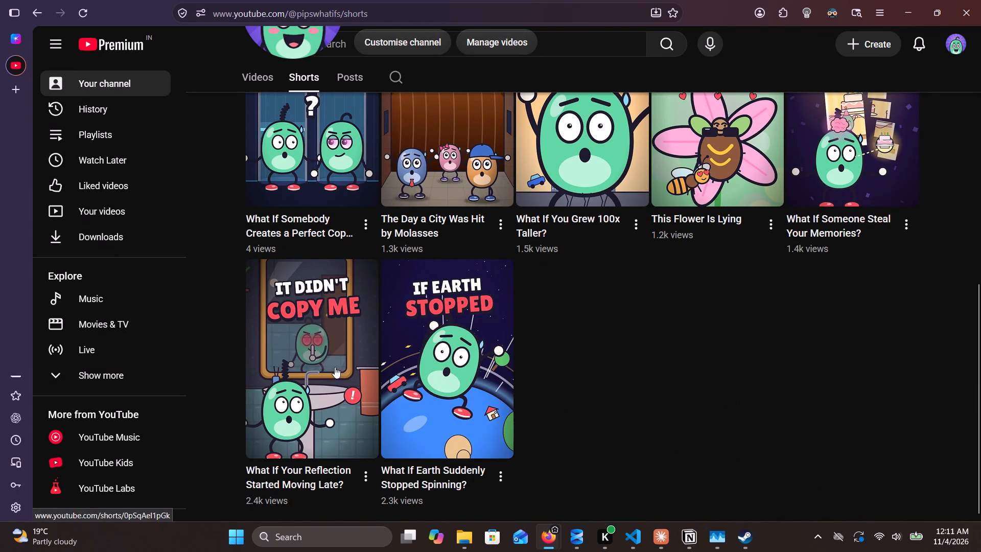
{"action": "scroll", "coordinate": [289, 367], "scroll_direction": "up", "scroll_amount": 2}
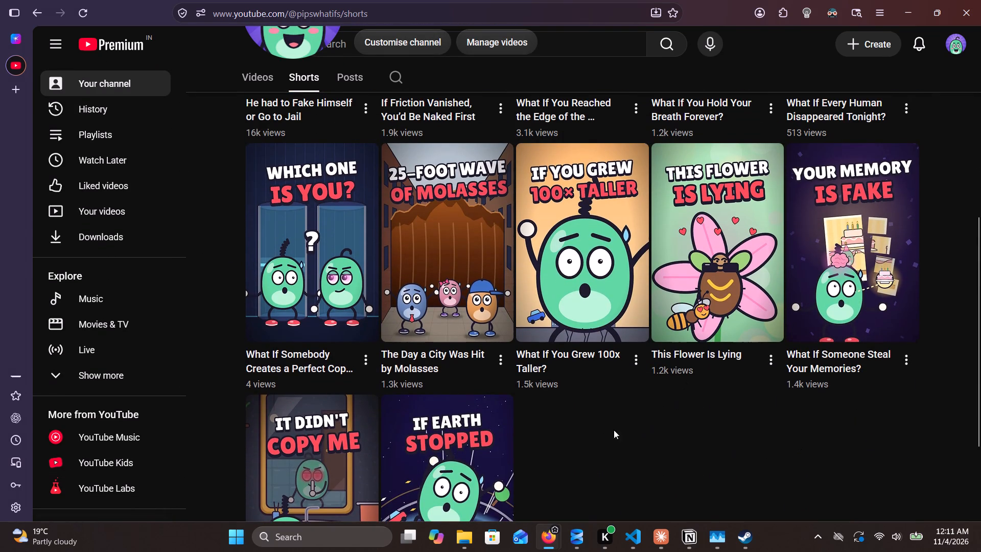
{"action": "scroll", "coordinate": [278, 149], "scroll_direction": "up", "scroll_amount": 3}
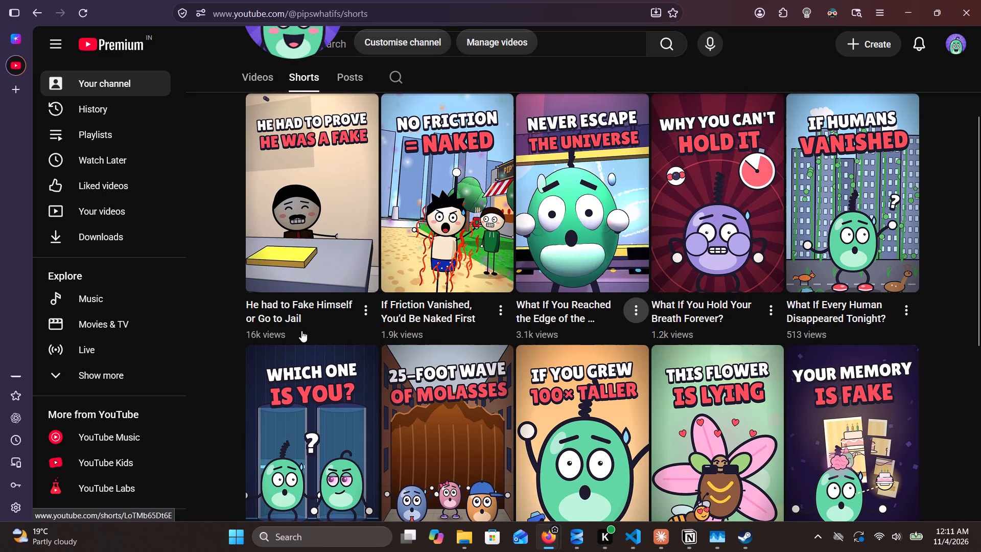
Start a new video upload and choose the 16-She-Gave-Birth-To-Rabbits video from its folder inside the shorts folder.
{"action": "scroll", "coordinate": [301, 331], "scroll_direction": "up", "scroll_amount": 3}
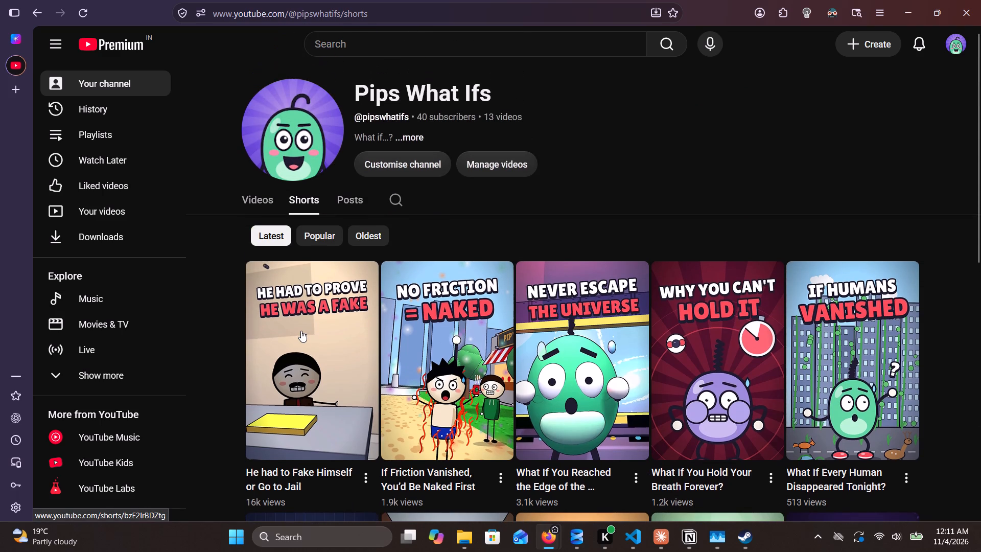
{"action": "left_click", "coordinate": [948, 45]}
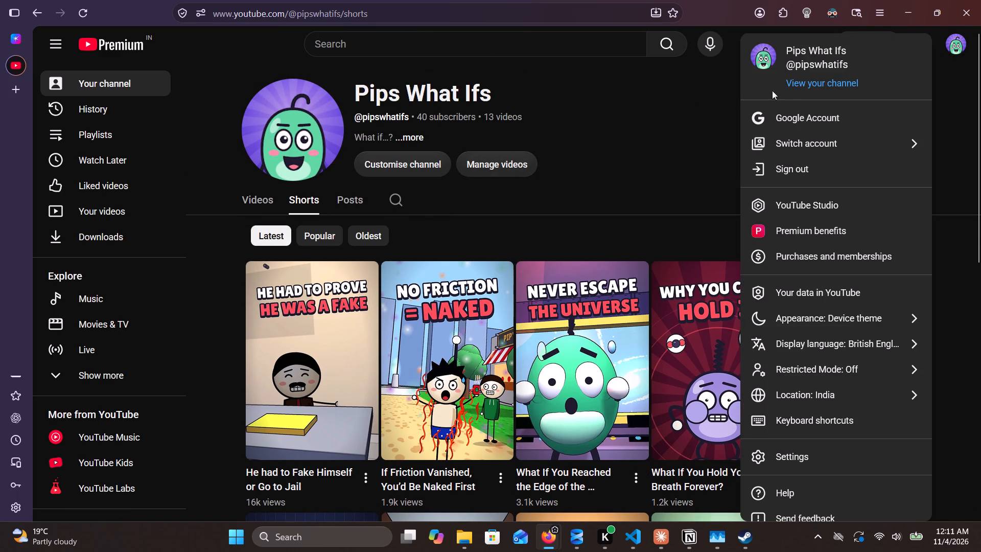
{"action": "left_click", "coordinate": [681, 120]}
{"action": "left_click", "coordinate": [852, 47]}
{"action": "left_click", "coordinate": [860, 89]}
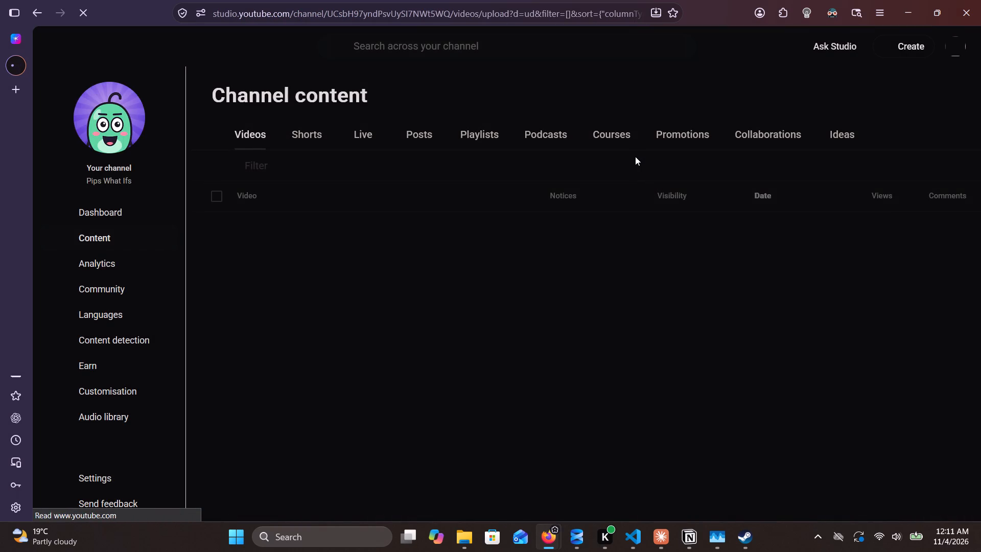
{"action": "left_click", "coordinate": [515, 341]}
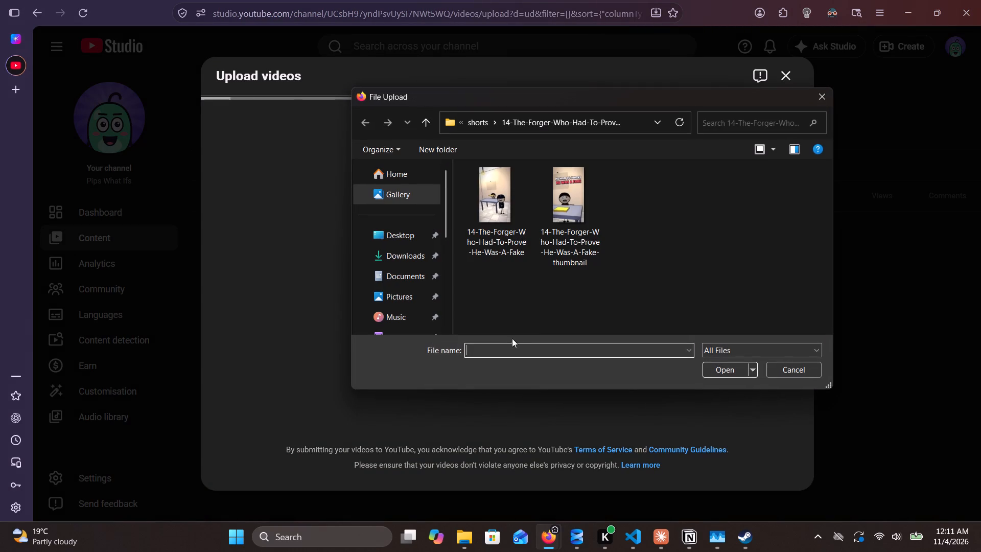
{"action": "left_click", "coordinate": [483, 122]}
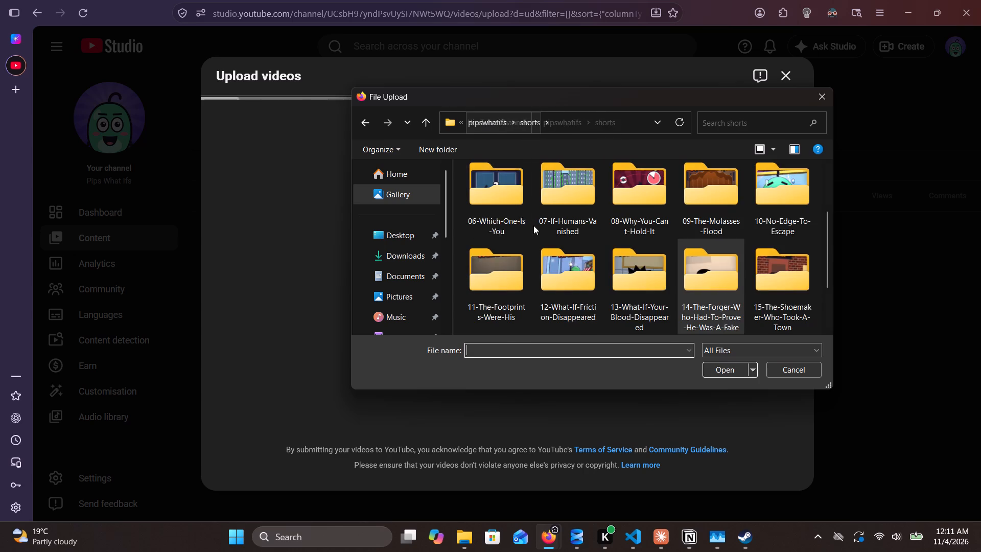
{"action": "scroll", "coordinate": [533, 225], "scroll_direction": "down", "scroll_amount": 2}
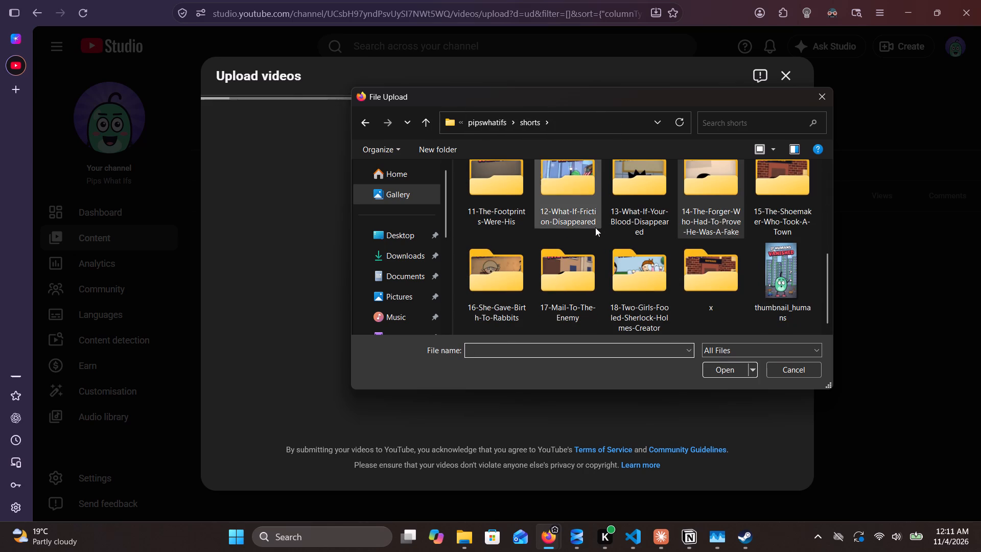
{"action": "double_click", "coordinate": [524, 258]}
{"action": "double_click", "coordinate": [520, 241]}
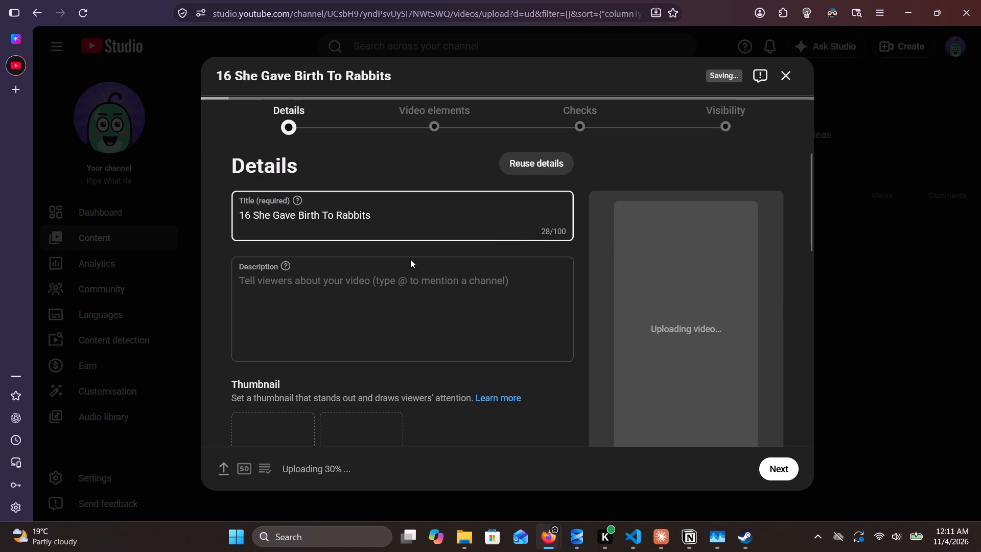
Remove the leading number from the video title so it reads She Gave Birth To Rabbits.
{"action": "left_click_drag", "start_coordinate": [253, 215], "coordinate": [189, 198]}
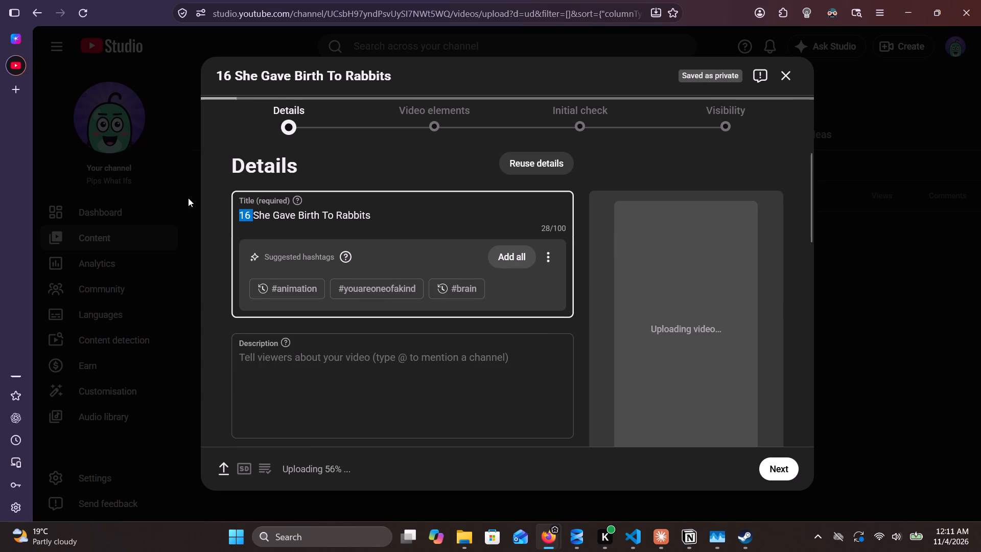
{"action": "key", "text": "BackSpace"}
{"action": "left_click", "coordinate": [223, 286]}
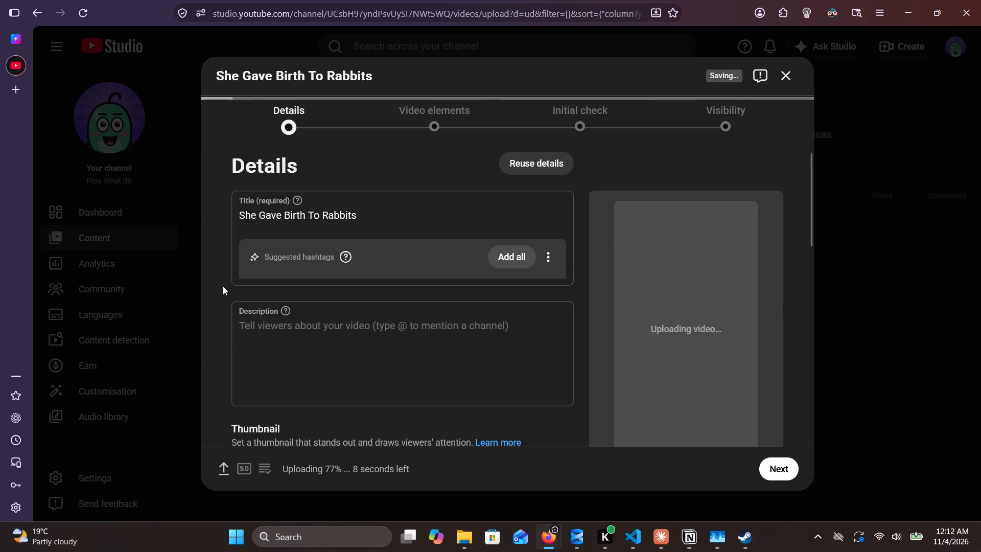
Upload the 16-She-Gave-Birth-To-Rabbits thumbnail image as the video's thumbnail.
{"action": "scroll", "coordinate": [223, 286], "scroll_direction": "down", "scroll_amount": 1}
{"action": "left_click", "coordinate": [285, 265]}
{"action": "scroll", "coordinate": [282, 358], "scroll_direction": "down", "scroll_amount": 2}
{"action": "left_click", "coordinate": [283, 347]}
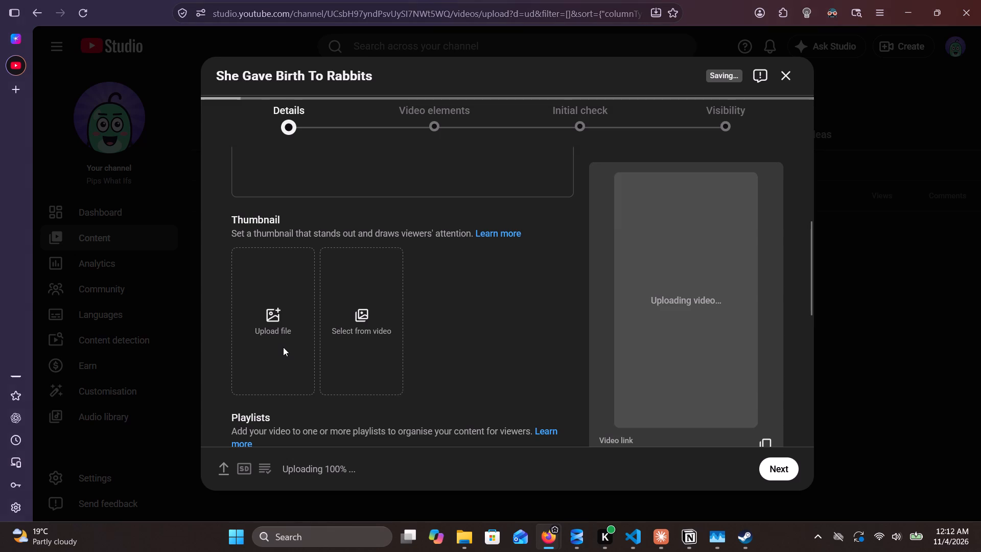
{"action": "double_click", "coordinate": [483, 220]}
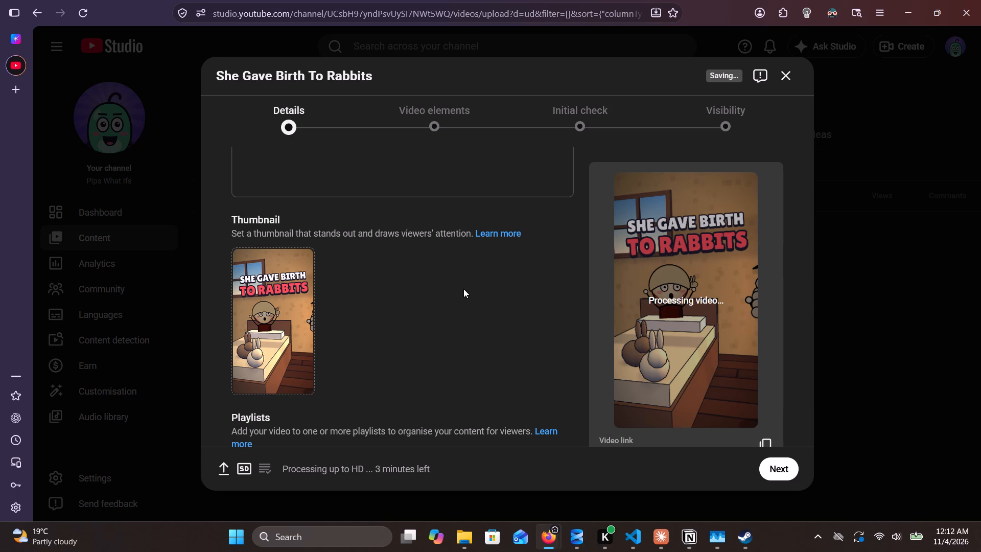
Look over the playlist and audience details, and advance the upload through Video elements and Initial check to Visibility.
{"action": "scroll", "coordinate": [463, 289], "scroll_direction": "down", "scroll_amount": 3}
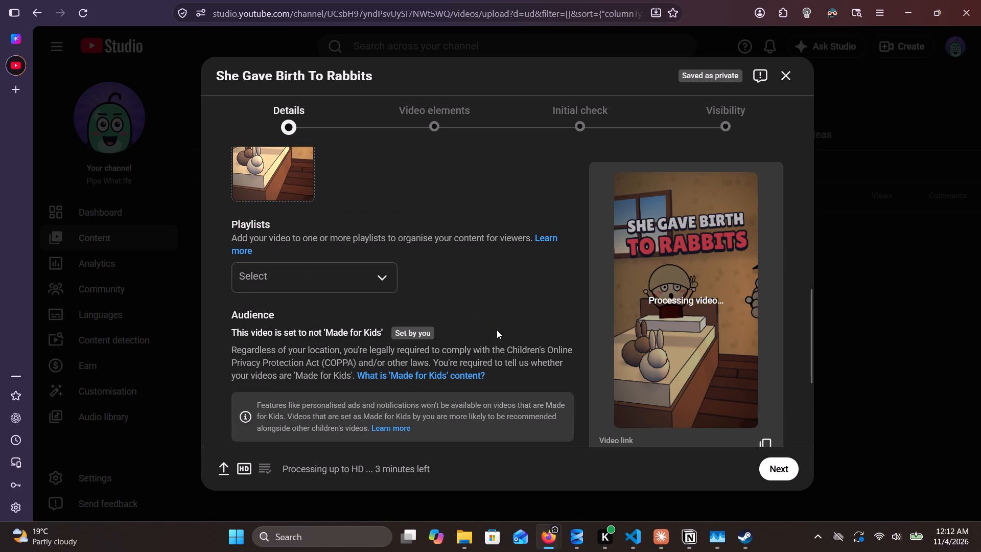
{"action": "scroll", "coordinate": [498, 330], "scroll_direction": "down", "scroll_amount": 4}
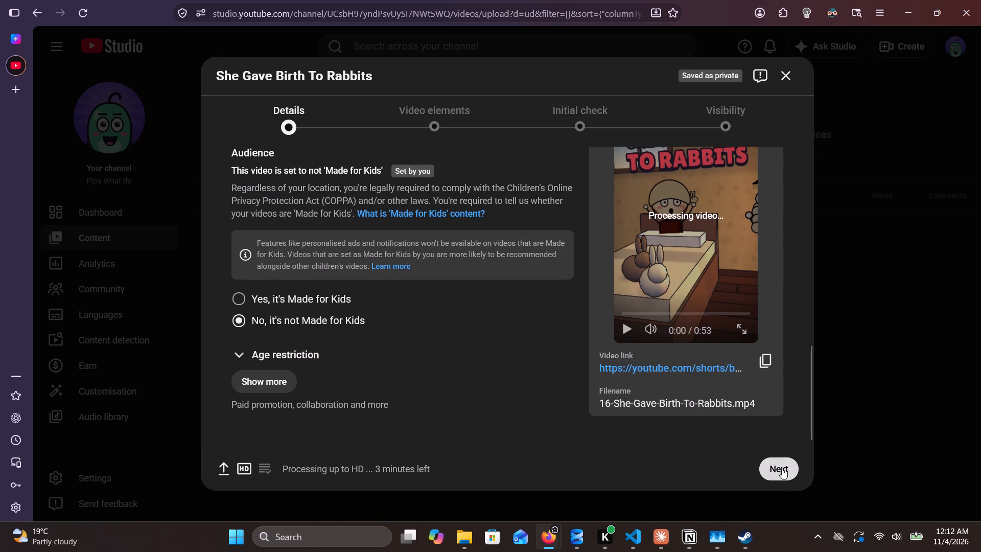
{"action": "left_click", "coordinate": [782, 465]}
{"action": "left_click", "coordinate": [778, 464]}
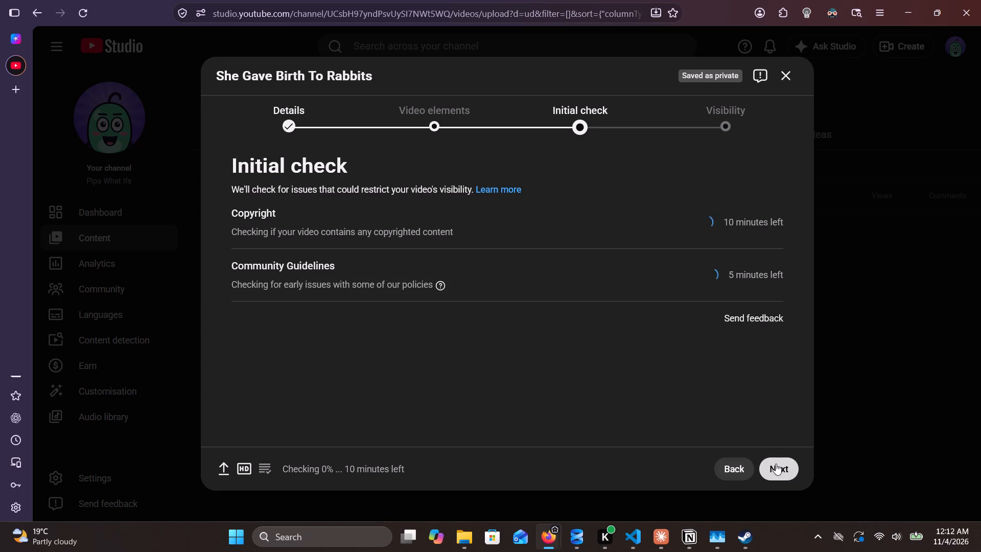
{"action": "left_click", "coordinate": [776, 464]}
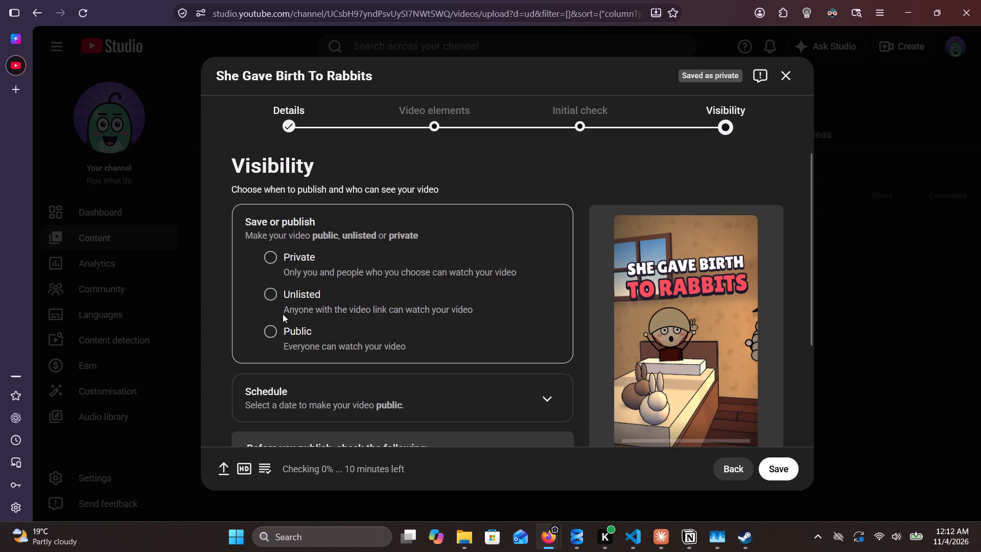
Set the video's public release schedule to 4 Nov 2026 at 21:30.
{"action": "scroll", "coordinate": [274, 308], "scroll_direction": "down", "scroll_amount": 2}
{"action": "left_click", "coordinate": [306, 265]}
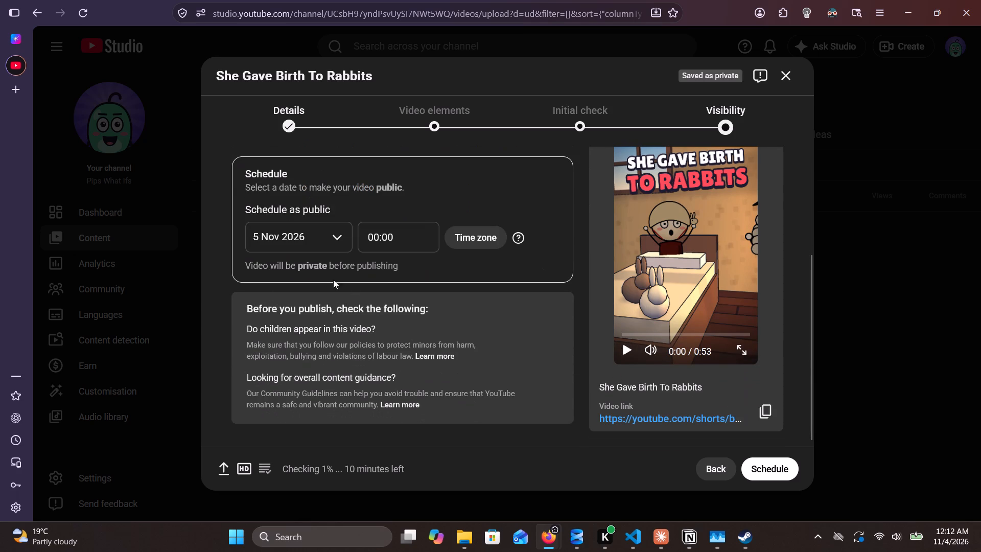
{"action": "left_click", "coordinate": [305, 243]}
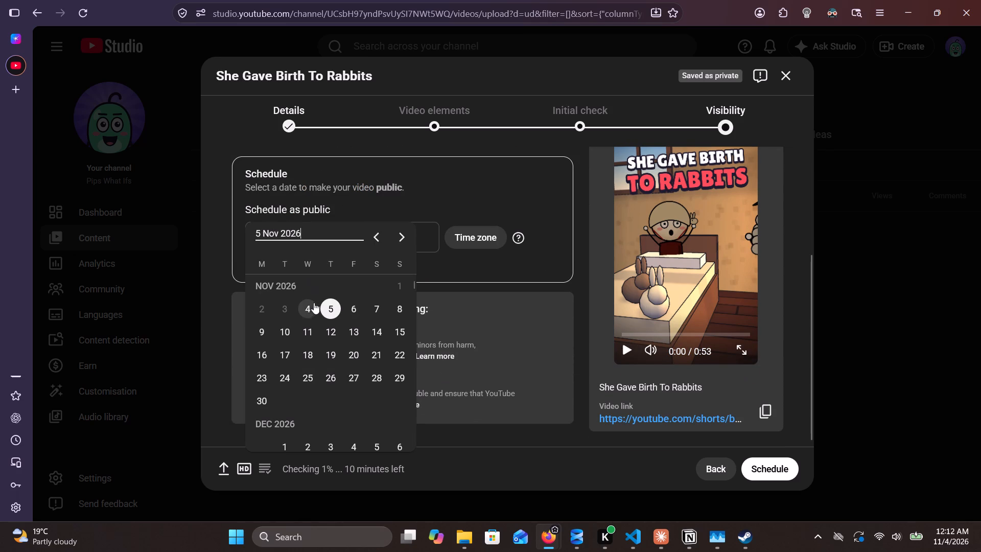
{"action": "left_click", "coordinate": [308, 306]}
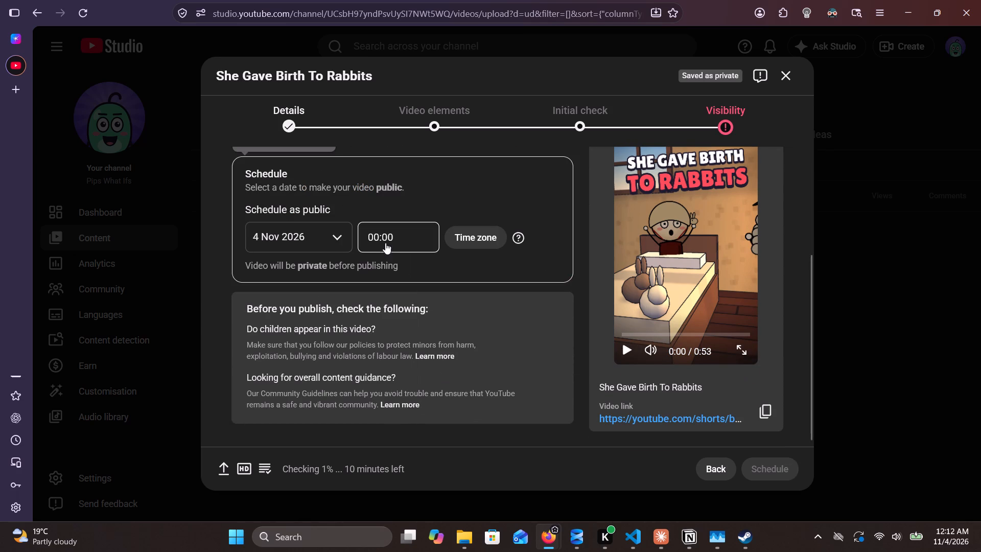
{"action": "left_click", "coordinate": [385, 243]}
{"action": "scroll", "coordinate": [397, 333], "scroll_direction": "down", "scroll_amount": 15}
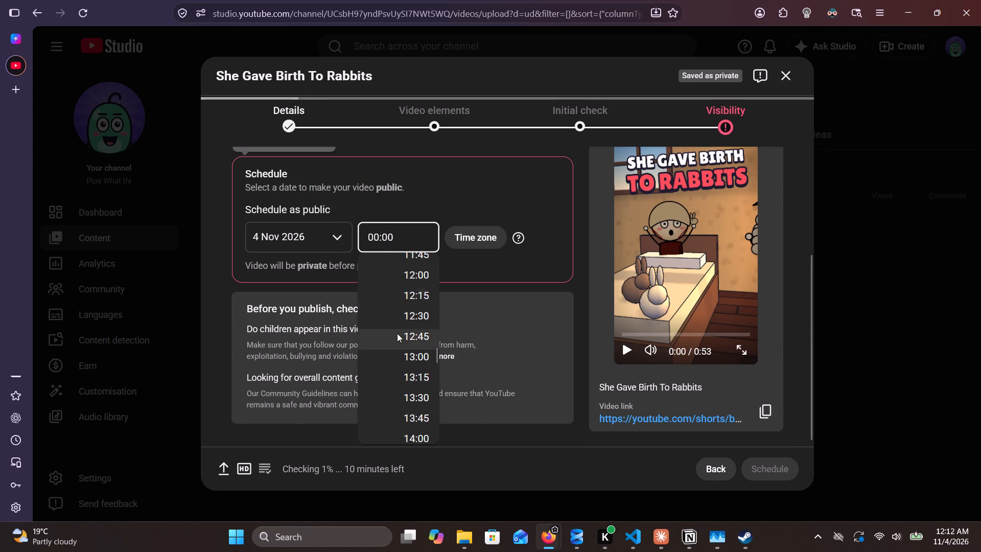
{"action": "scroll", "coordinate": [397, 333], "scroll_direction": "down", "scroll_amount": 8}
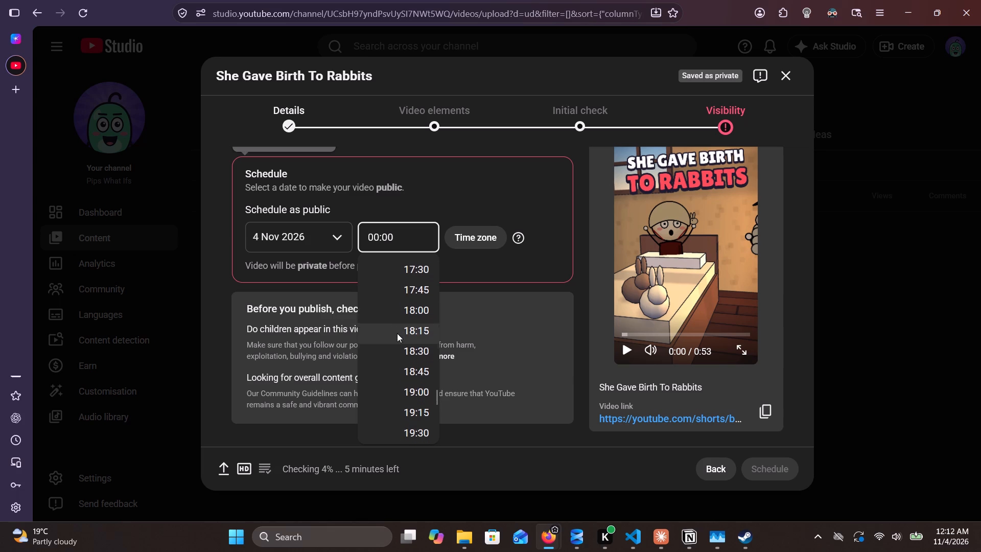
{"action": "scroll", "coordinate": [397, 333], "scroll_direction": "down", "scroll_amount": 1}
{"action": "scroll", "coordinate": [399, 382], "scroll_direction": "down", "scroll_amount": 1}
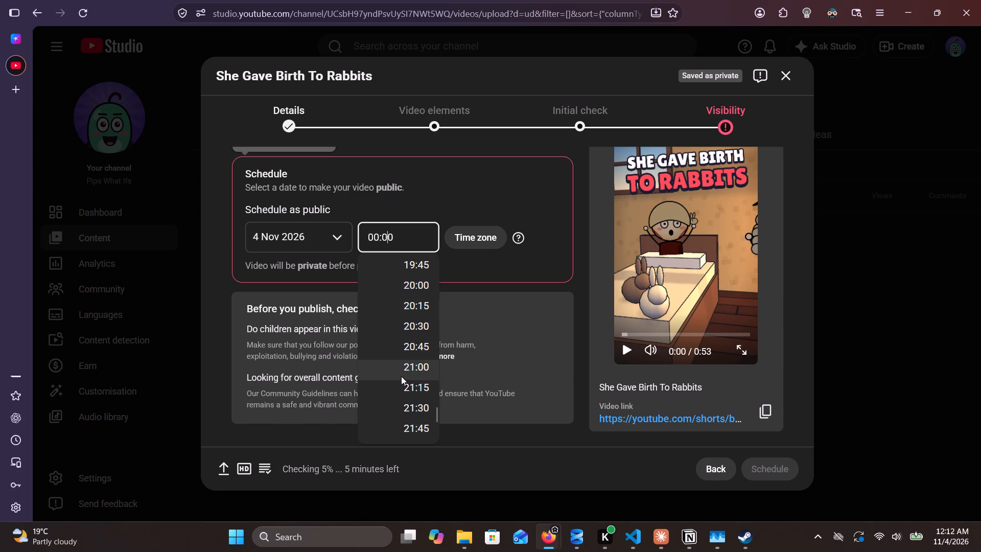
{"action": "left_click", "coordinate": [410, 405]}
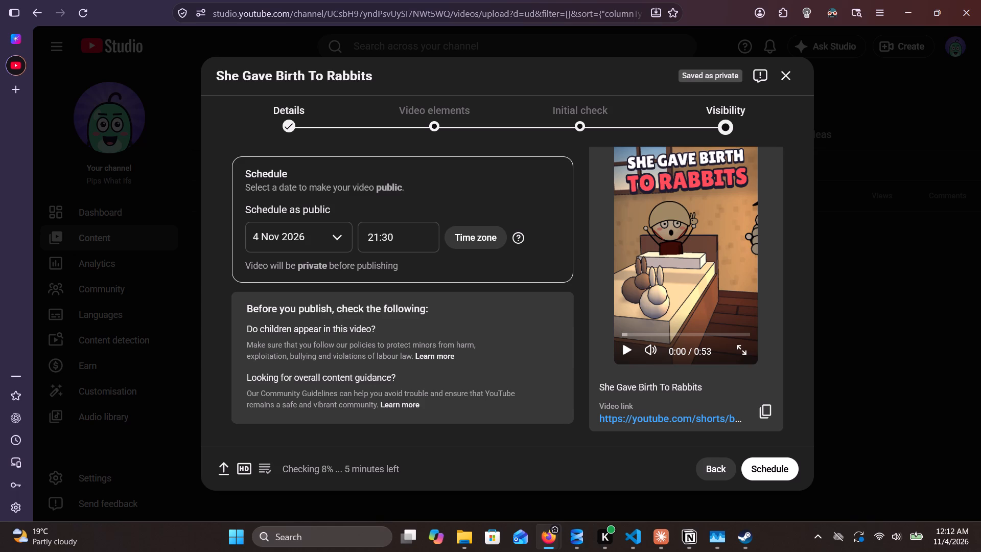
Go back through the upload's earlier stages and recheck the title, description and thumbnail under Details.
{"action": "scroll", "coordinate": [346, 328], "scroll_direction": "up", "scroll_amount": 9}
{"action": "left_click", "coordinate": [413, 118]}
{"action": "left_click", "coordinate": [293, 117]}
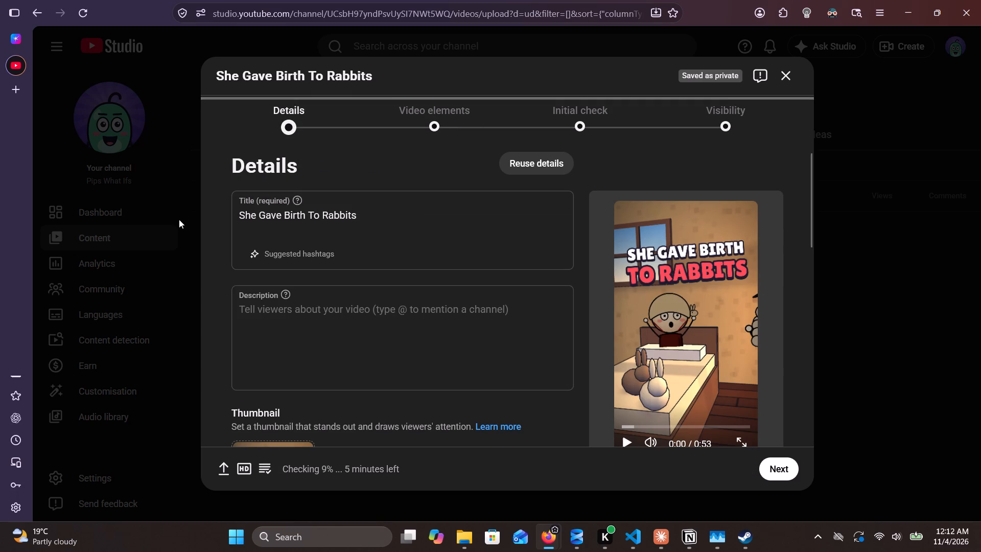
{"action": "scroll", "coordinate": [254, 217], "scroll_direction": "down", "scroll_amount": 2}
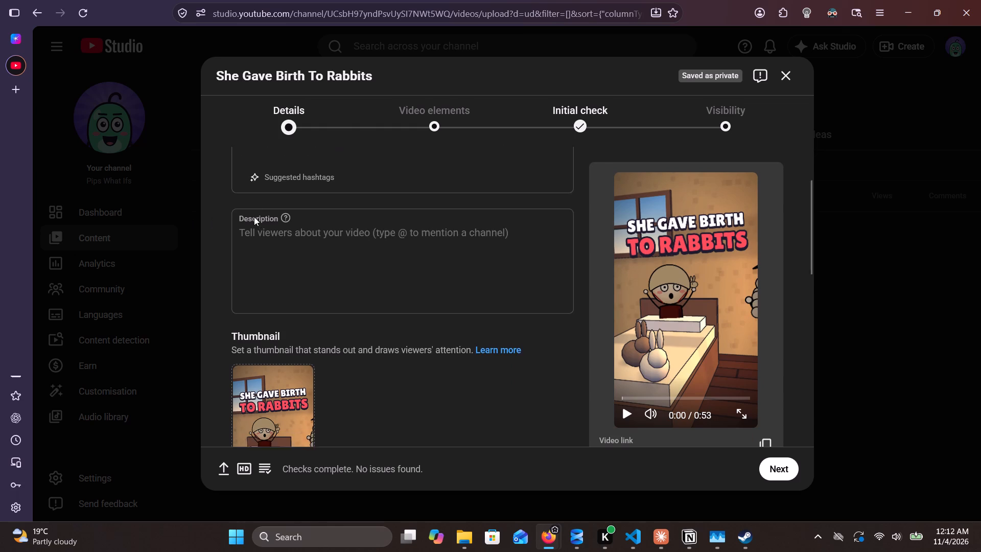
{"action": "scroll", "coordinate": [254, 217], "scroll_direction": "up", "scroll_amount": 3}
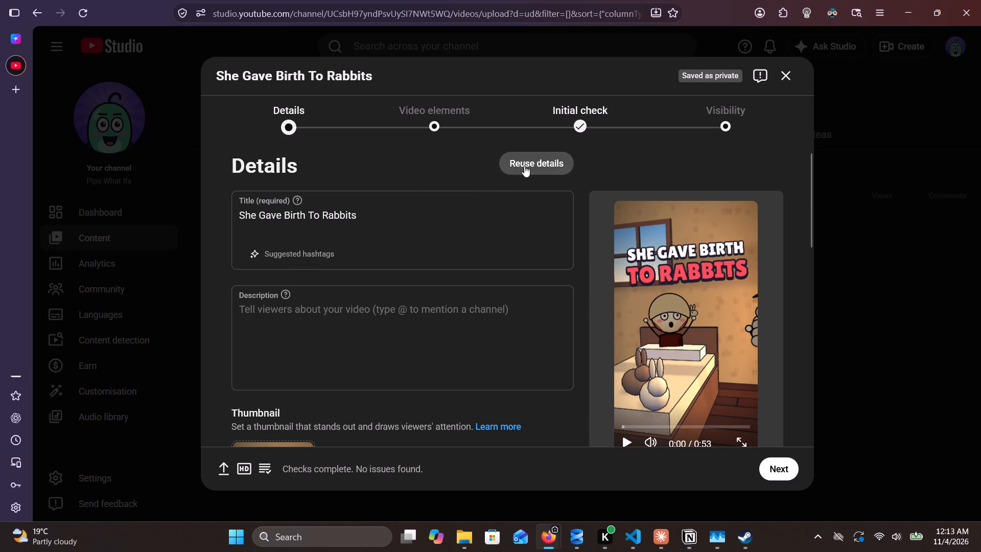
{"action": "left_click", "coordinate": [576, 111]}
{"action": "left_click", "coordinate": [461, 114]}
Return to the Visibility stage, schedule the She Gave Birth To Rabbits video and dismiss the confirmation.
{"action": "left_click", "coordinate": [764, 127]}
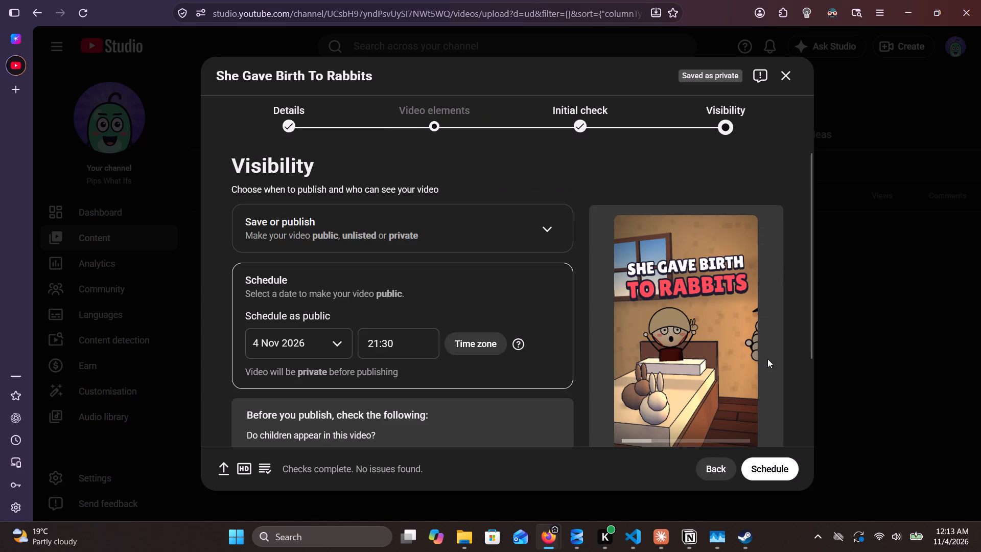
{"action": "left_click", "coordinate": [766, 471]}
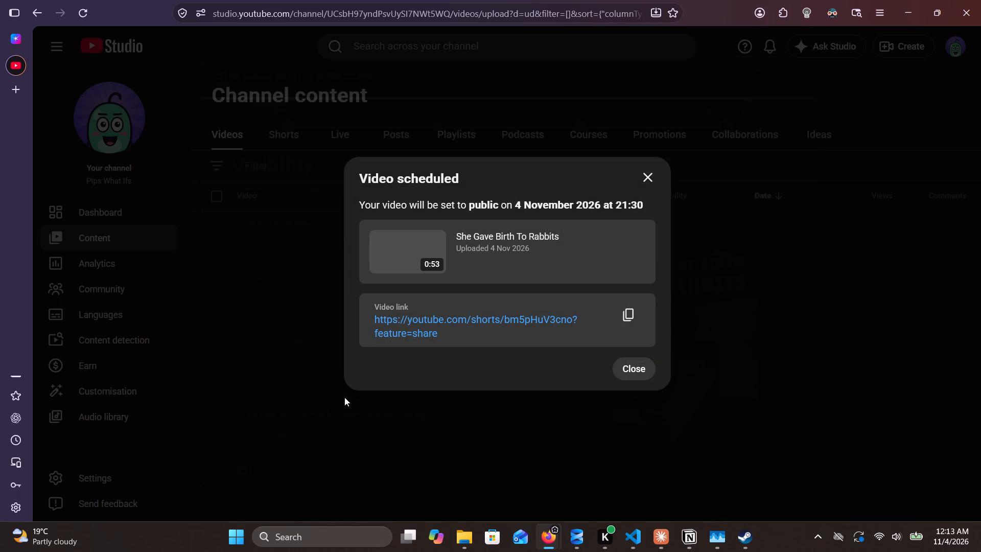
{"action": "left_click", "coordinate": [630, 379]}
Show the Shorts list in the channel content.
{"action": "left_click", "coordinate": [281, 135]}
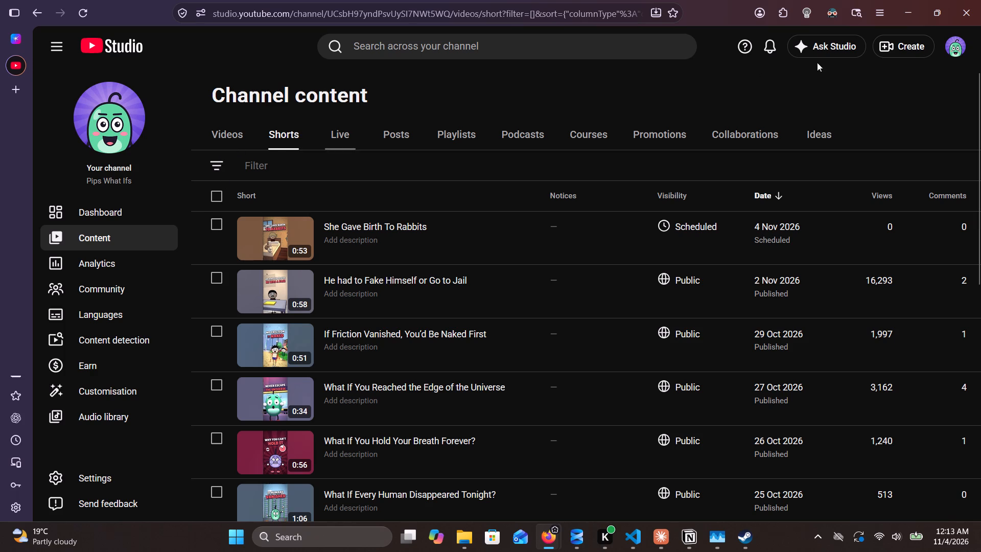
Start another video upload and choose the 17-Mail-To-The-Enemy video from its folder inside the shorts folder.
{"action": "left_click", "coordinate": [907, 40]}
{"action": "left_click", "coordinate": [892, 76]}
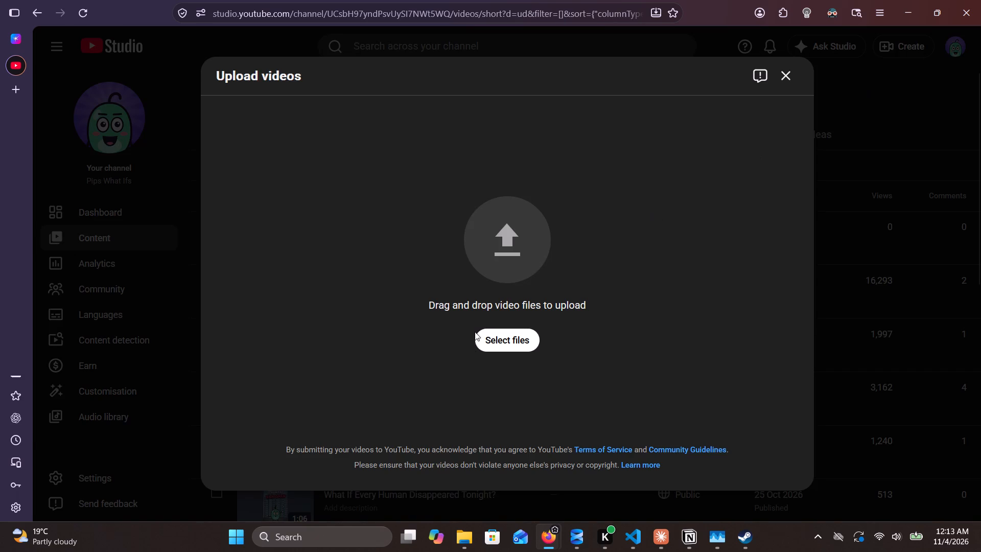
{"action": "left_click", "coordinate": [498, 342]}
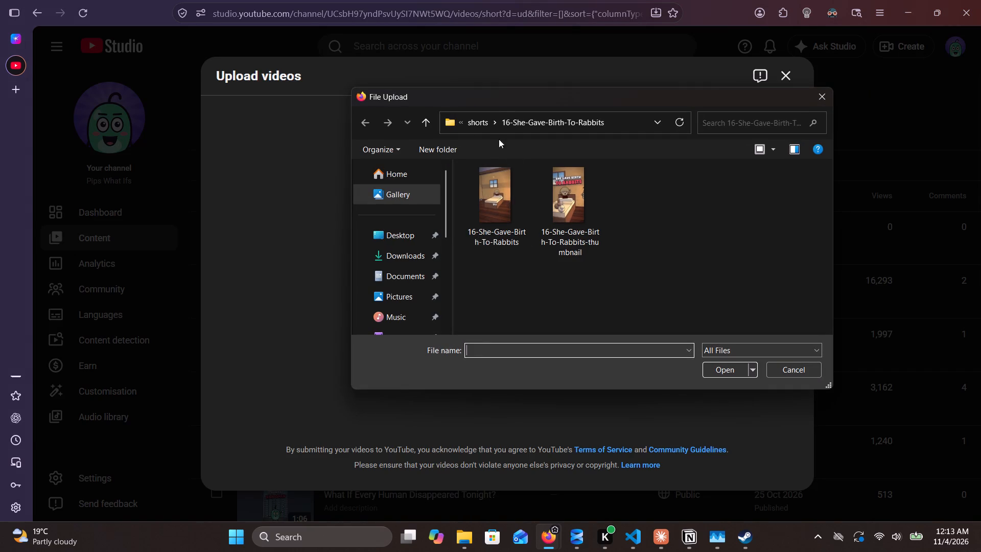
{"action": "left_click", "coordinate": [477, 128]}
{"action": "double_click", "coordinate": [538, 258]}
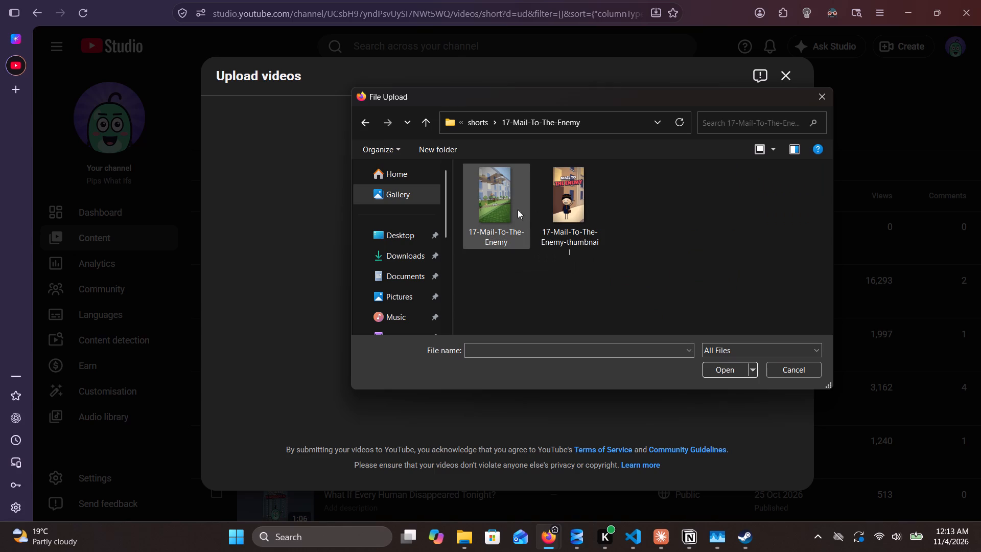
{"action": "double_click", "coordinate": [511, 209]}
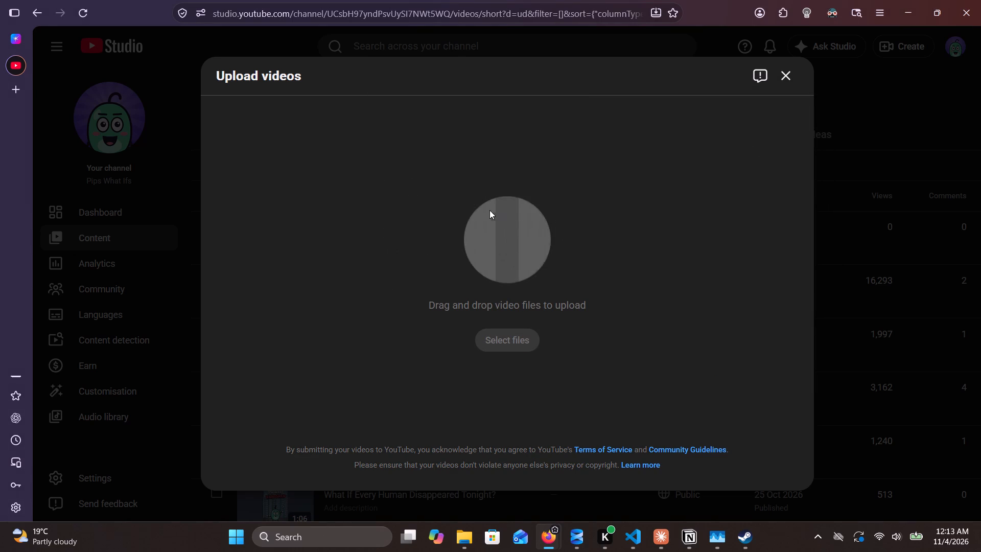
Upload the 17-Mail-To-The-Enemy thumbnail image as the new video's thumbnail.
{"action": "scroll", "coordinate": [286, 298], "scroll_direction": "down", "scroll_amount": 3}
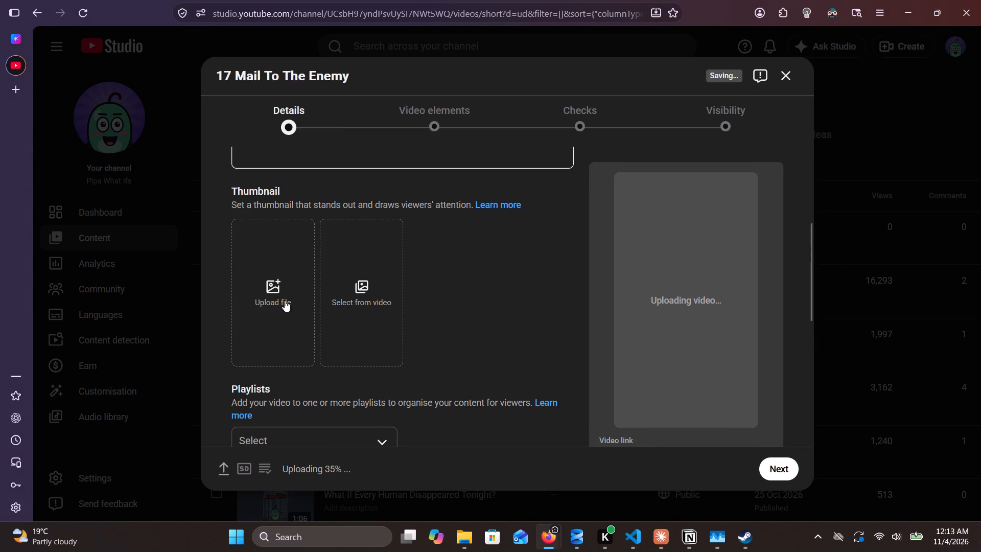
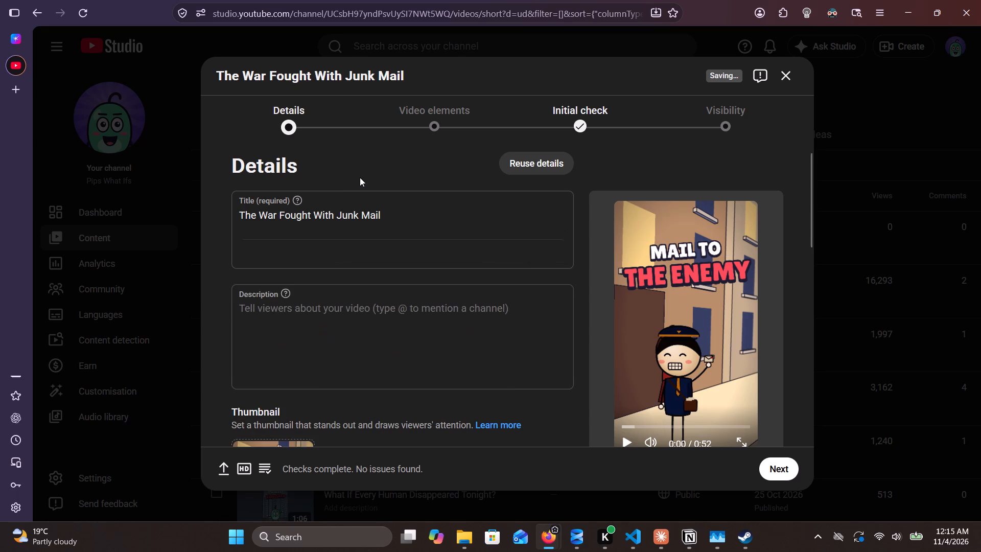
Go over the remaining details of the upload and advance through the checks to the Visibility stage.
{"action": "scroll", "coordinate": [329, 270], "scroll_direction": "down", "scroll_amount": 8}
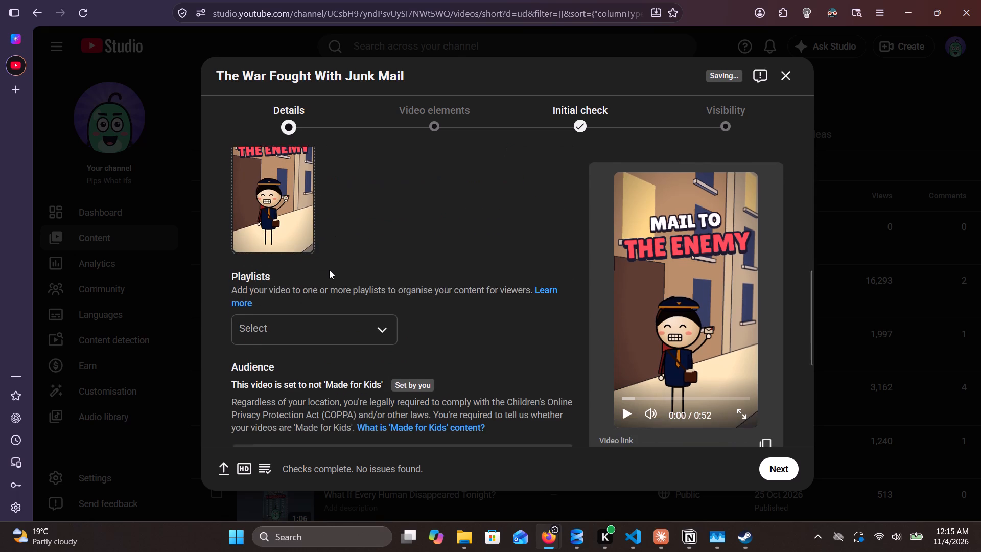
{"action": "scroll", "coordinate": [329, 270], "scroll_direction": "down", "scroll_amount": 2}
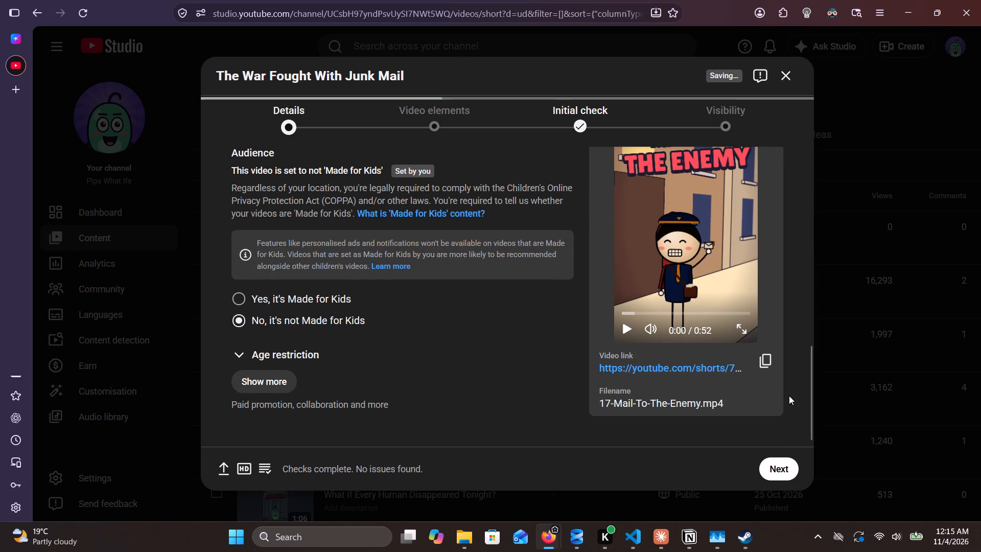
{"action": "left_click", "coordinate": [772, 466]}
{"action": "left_click", "coordinate": [772, 466]}
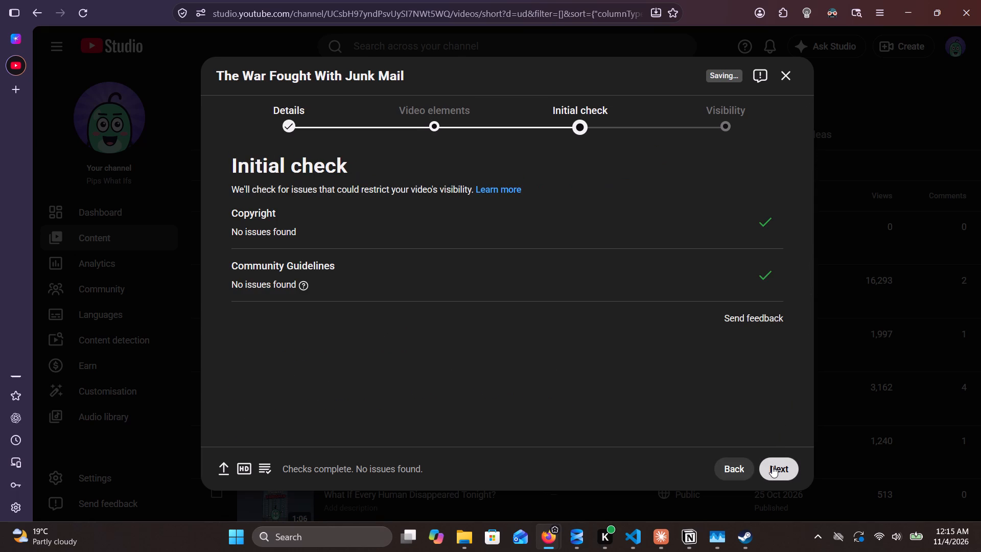
{"action": "left_click", "coordinate": [772, 466]}
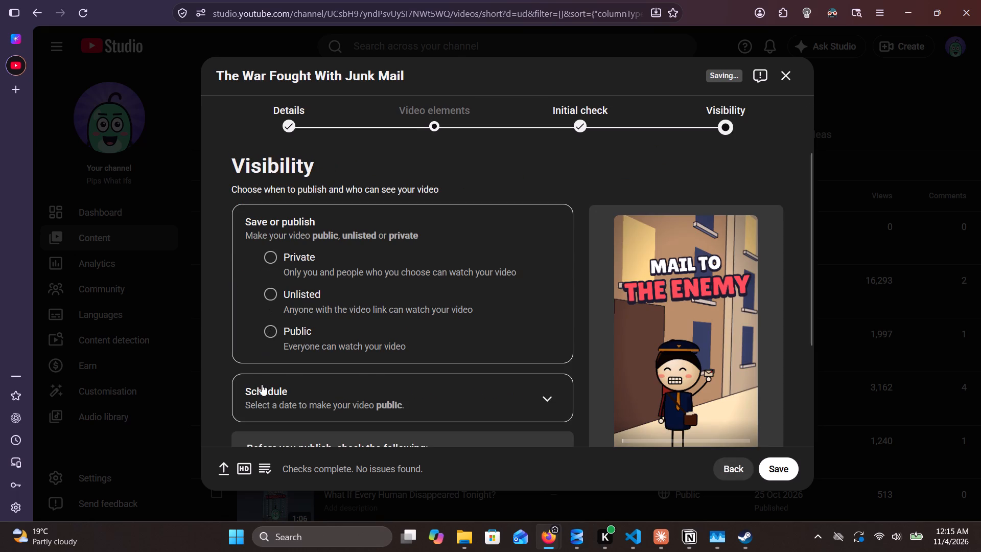
Schedule The War Fought With Junk Mail as public for 4 Nov 2026 at 21:30 and close the upload.
{"action": "left_click", "coordinate": [262, 384]}
{"action": "left_click", "coordinate": [270, 341]}
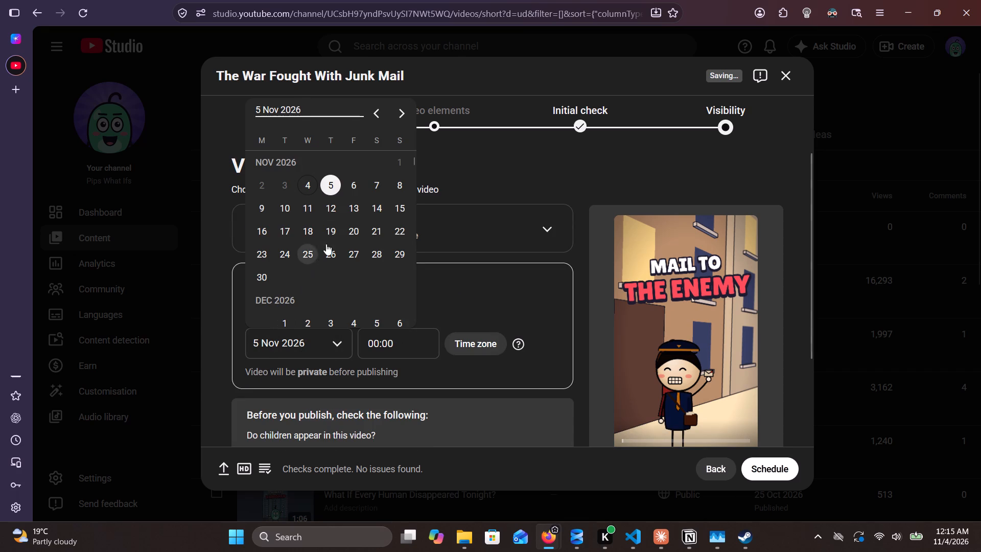
{"action": "left_click", "coordinate": [309, 188]}
{"action": "left_click", "coordinate": [400, 337]}
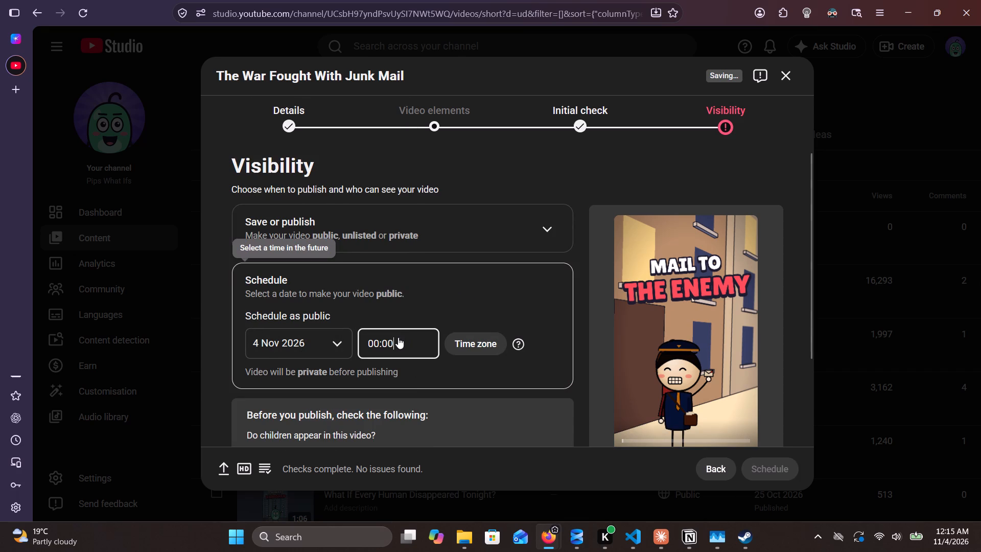
{"action": "scroll", "coordinate": [399, 284], "scroll_direction": "down", "scroll_amount": 7}
{"action": "scroll", "coordinate": [399, 280], "scroll_direction": "up", "scroll_amount": 2}
{"action": "scroll", "coordinate": [399, 280], "scroll_direction": "down", "scroll_amount": 7}
{"action": "scroll", "coordinate": [399, 280], "scroll_direction": "up", "scroll_amount": 2}
{"action": "scroll", "coordinate": [399, 280], "scroll_direction": "down", "scroll_amount": 1}
{"action": "scroll", "coordinate": [399, 280], "scroll_direction": "up", "scroll_amount": 1}
{"action": "scroll", "coordinate": [399, 280], "scroll_direction": "down", "scroll_amount": 9}
{"action": "scroll", "coordinate": [399, 280], "scroll_direction": "up", "scroll_amount": 1}
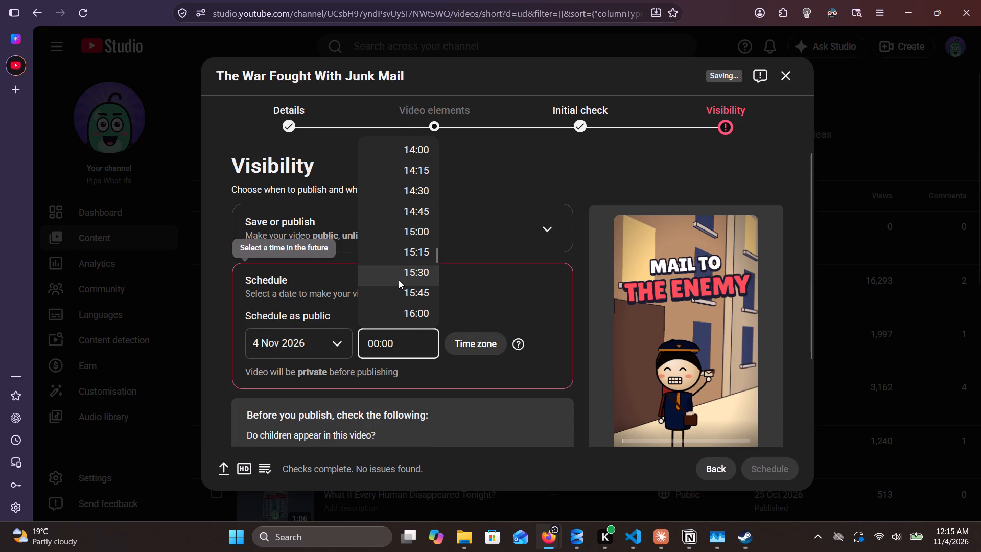
{"action": "scroll", "coordinate": [399, 280], "scroll_direction": "down", "scroll_amount": 3}
{"action": "scroll", "coordinate": [399, 280], "scroll_direction": "up", "scroll_amount": 1}
{"action": "scroll", "coordinate": [399, 280], "scroll_direction": "down", "scroll_amount": 5}
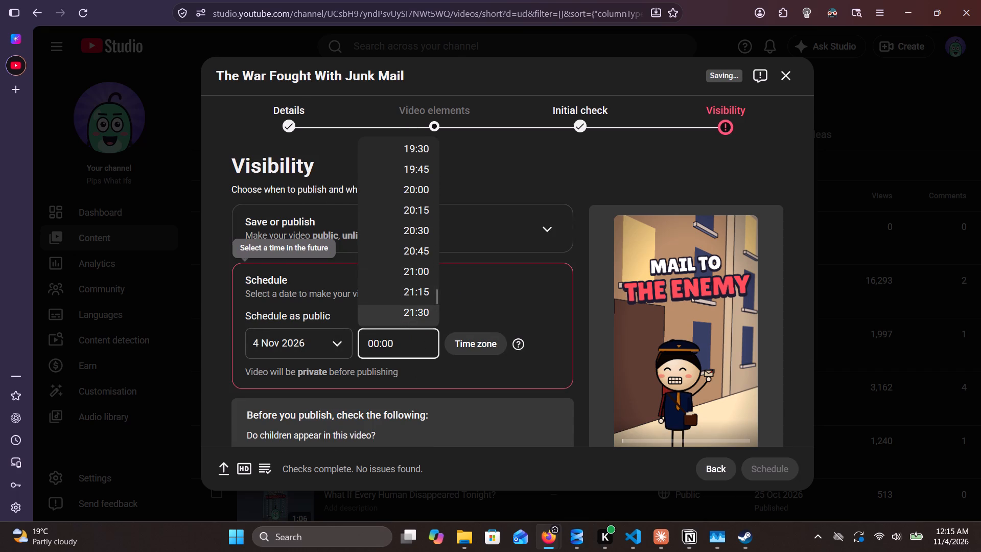
{"action": "left_click", "coordinate": [407, 312]}
{"action": "scroll", "coordinate": [629, 404], "scroll_direction": "down", "scroll_amount": 3}
{"action": "left_click", "coordinate": [749, 475]}
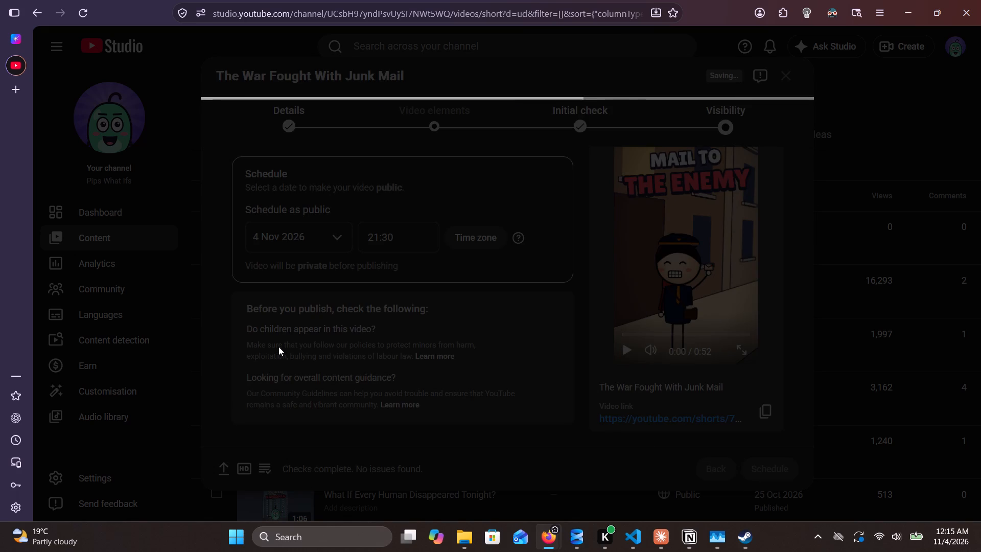
{"action": "left_click", "coordinate": [640, 370]}
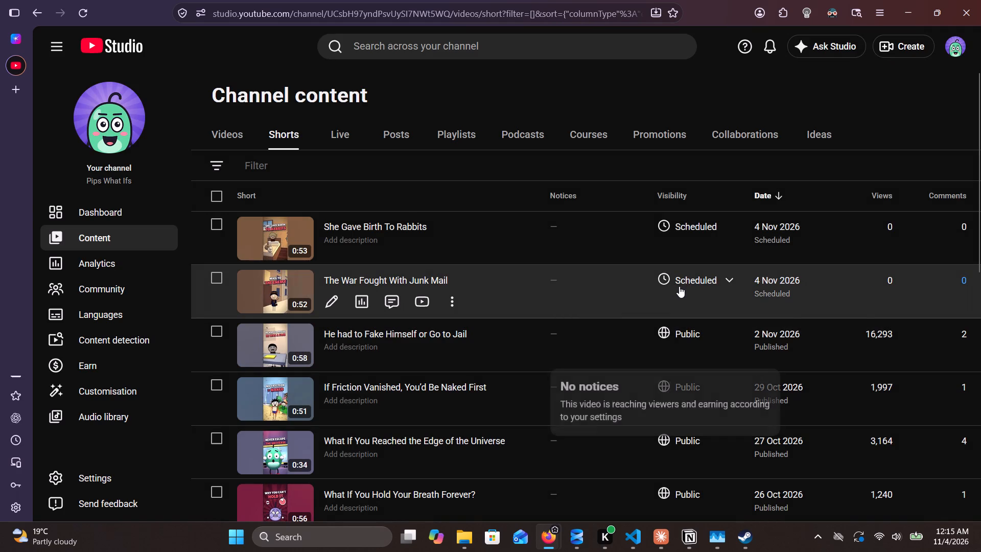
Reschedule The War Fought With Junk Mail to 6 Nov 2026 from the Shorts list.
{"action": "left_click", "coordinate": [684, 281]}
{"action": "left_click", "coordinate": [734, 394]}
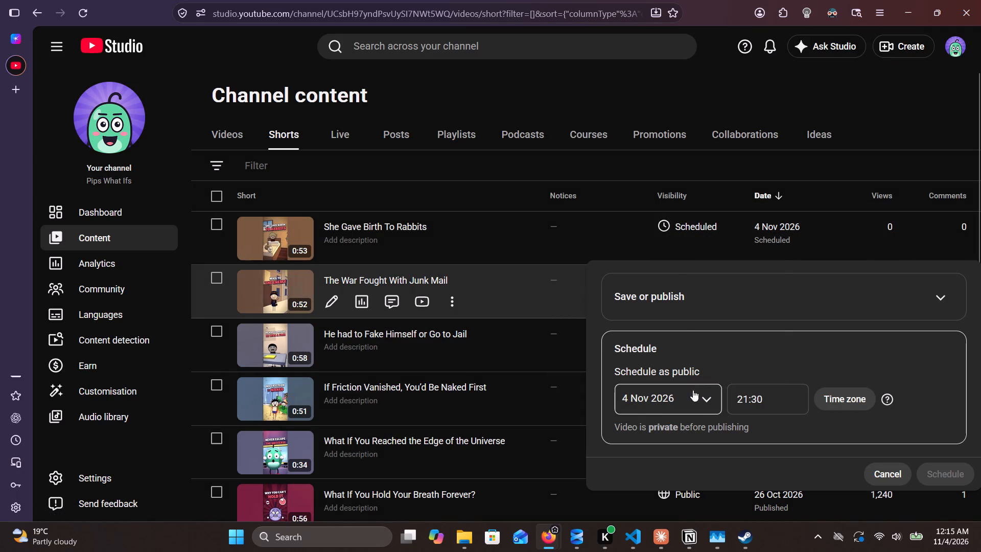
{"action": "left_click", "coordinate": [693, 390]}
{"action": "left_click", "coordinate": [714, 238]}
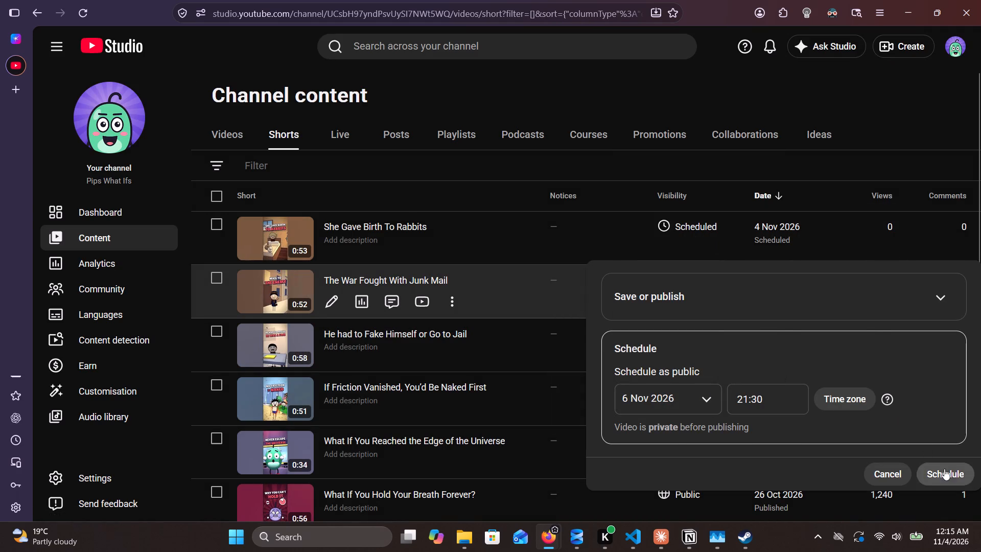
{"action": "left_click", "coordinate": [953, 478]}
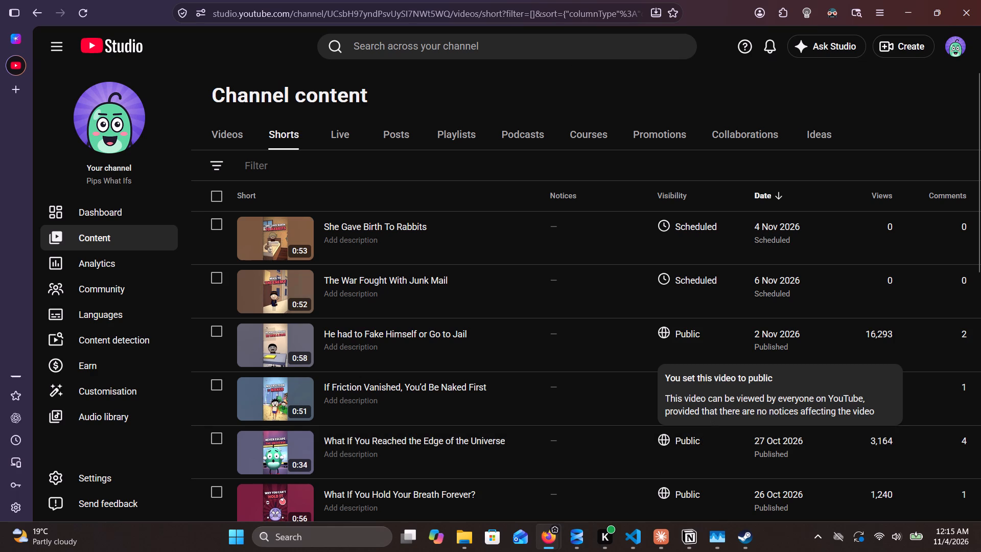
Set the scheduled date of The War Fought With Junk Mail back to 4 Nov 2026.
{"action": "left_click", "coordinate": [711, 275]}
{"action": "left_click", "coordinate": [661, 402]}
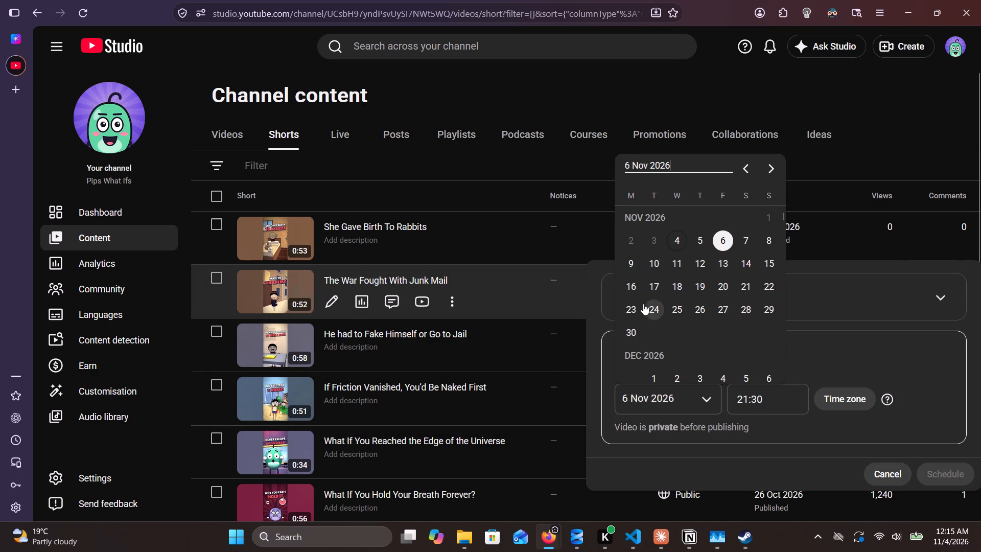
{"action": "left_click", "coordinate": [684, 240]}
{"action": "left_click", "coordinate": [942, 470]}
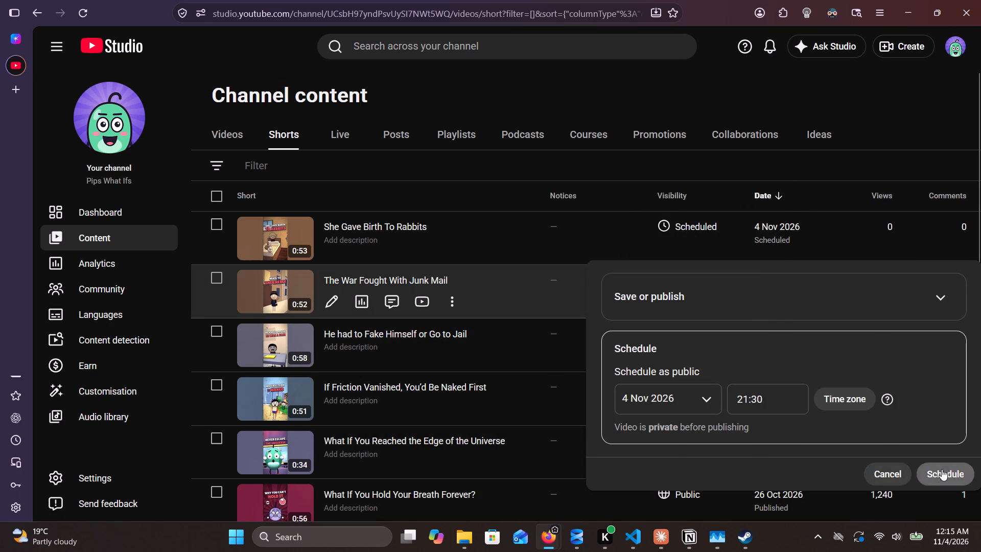
Reschedule She Gave Birth To Rabbits to 6 Nov 2026 and reload the Shorts list.
{"action": "left_click", "coordinate": [671, 227]}
{"action": "left_click", "coordinate": [673, 361]}
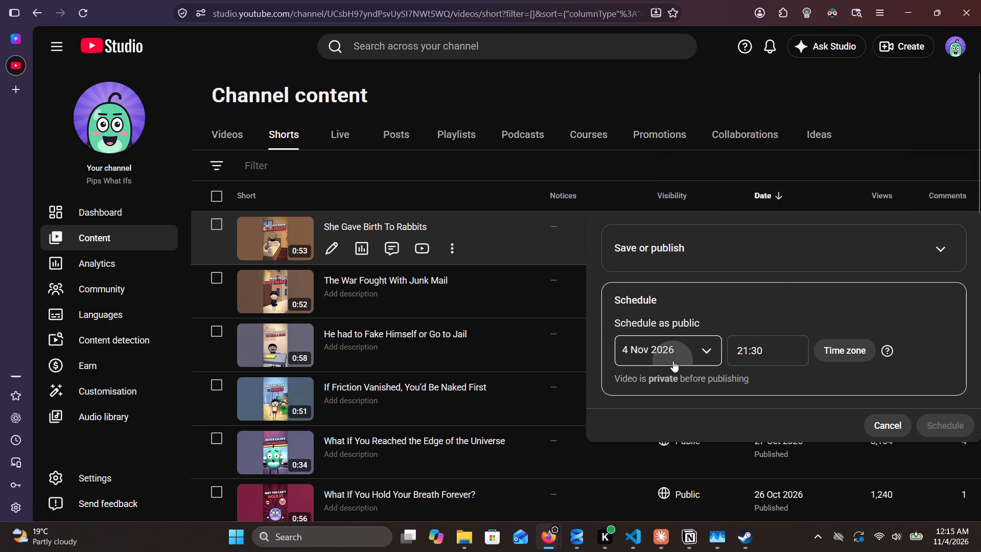
{"action": "left_click", "coordinate": [720, 196]}
{"action": "left_click", "coordinate": [942, 421]}
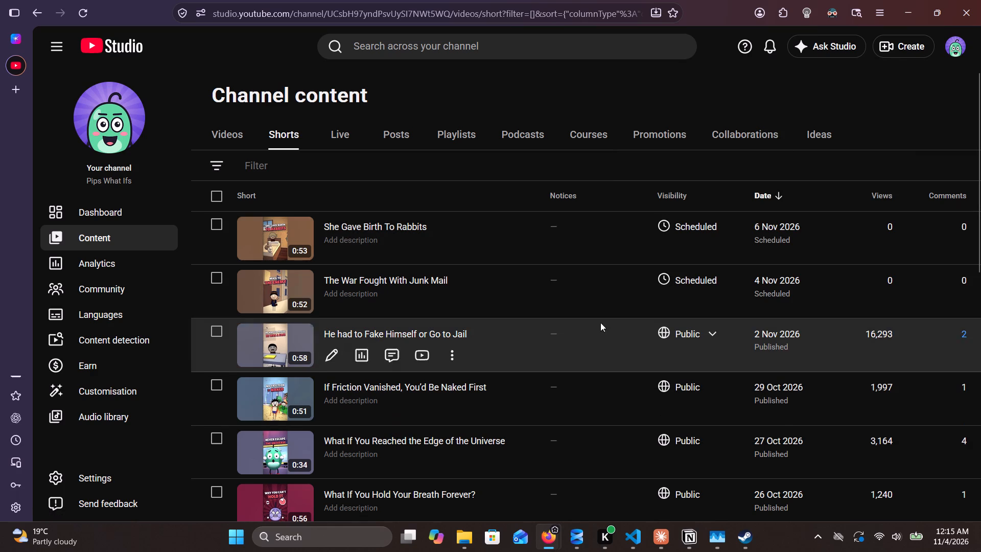
{"action": "left_click", "coordinate": [84, 21]}
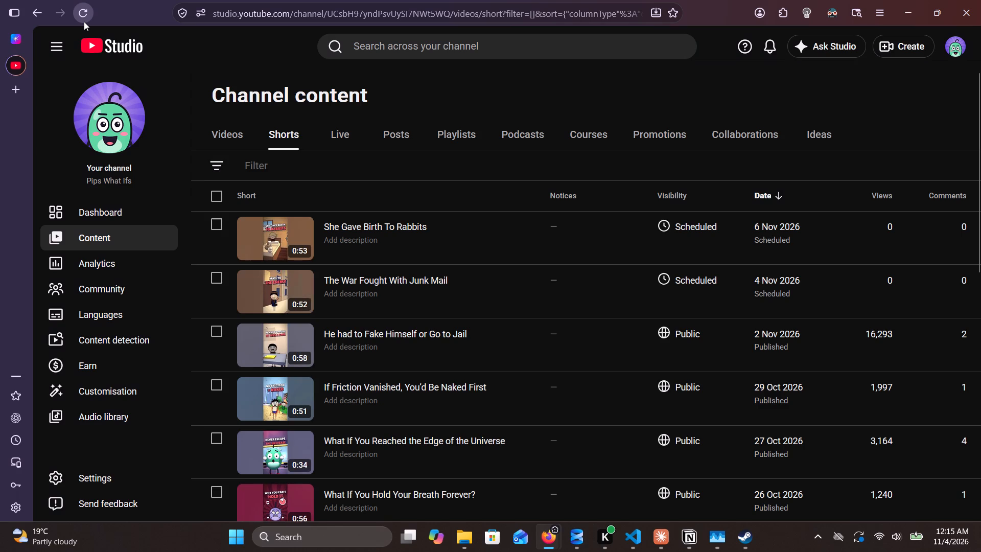
Start another video upload and choose the 15-The-Shoemaker-Who-Took-A-Town video from its folder inside the shorts folder.
{"action": "left_click", "coordinate": [909, 47]}
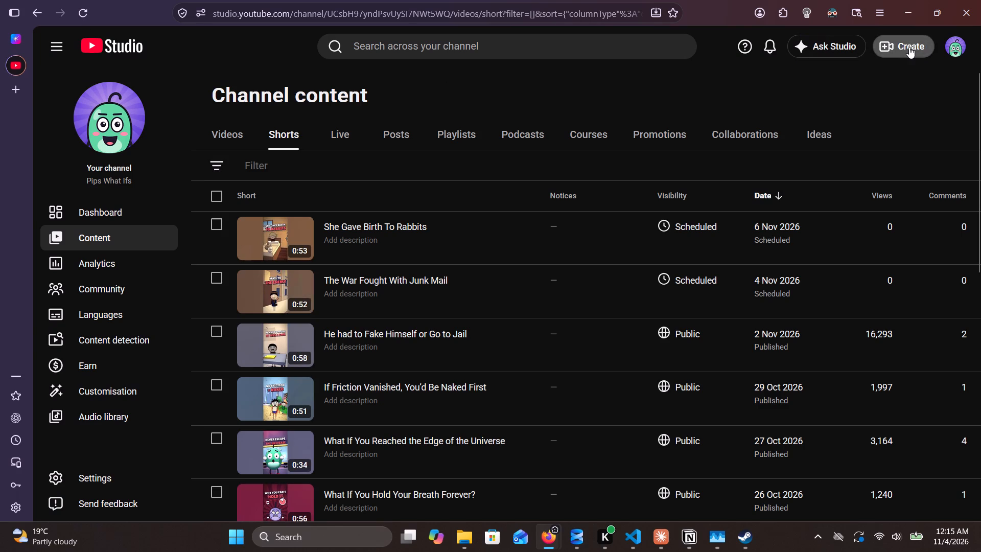
{"action": "left_click", "coordinate": [903, 72]}
{"action": "left_click", "coordinate": [491, 352]}
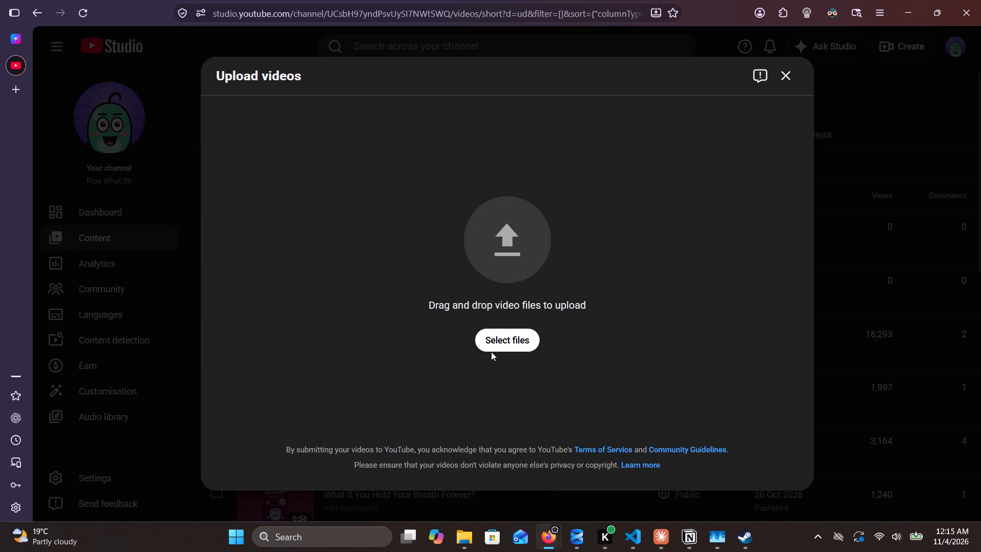
{"action": "left_click", "coordinate": [494, 339]}
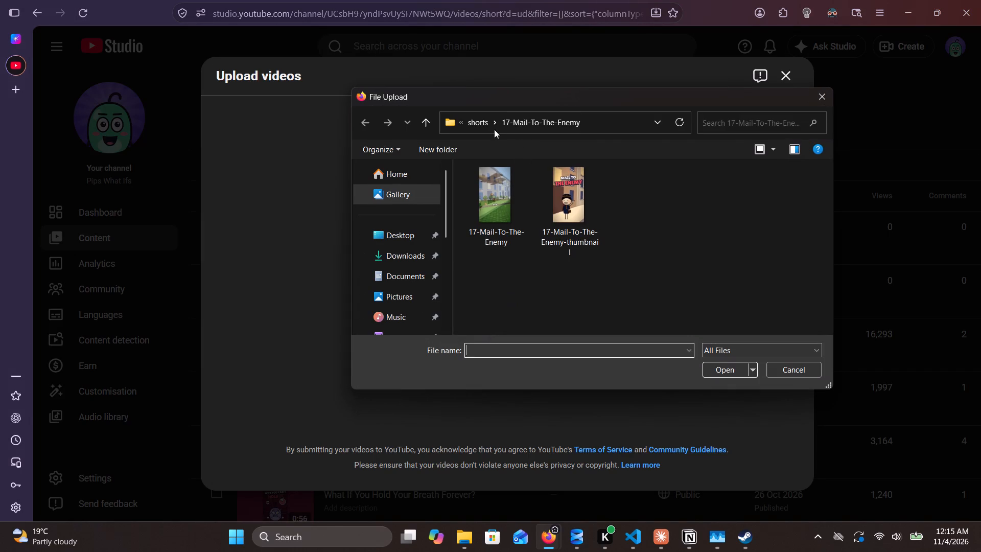
{"action": "left_click", "coordinate": [480, 125]}
{"action": "scroll", "coordinate": [524, 222], "scroll_direction": "down", "scroll_amount": 1}
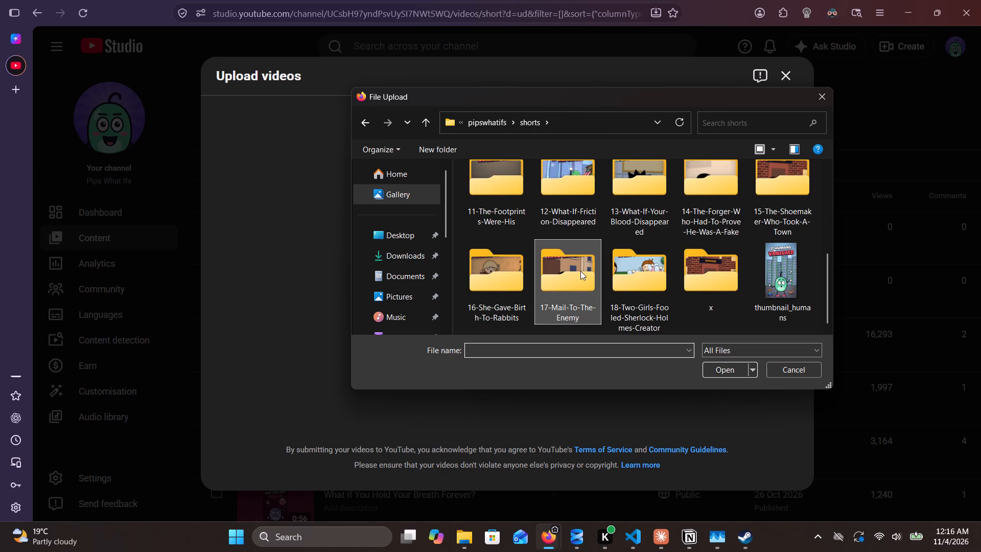
{"action": "double_click", "coordinate": [757, 227]}
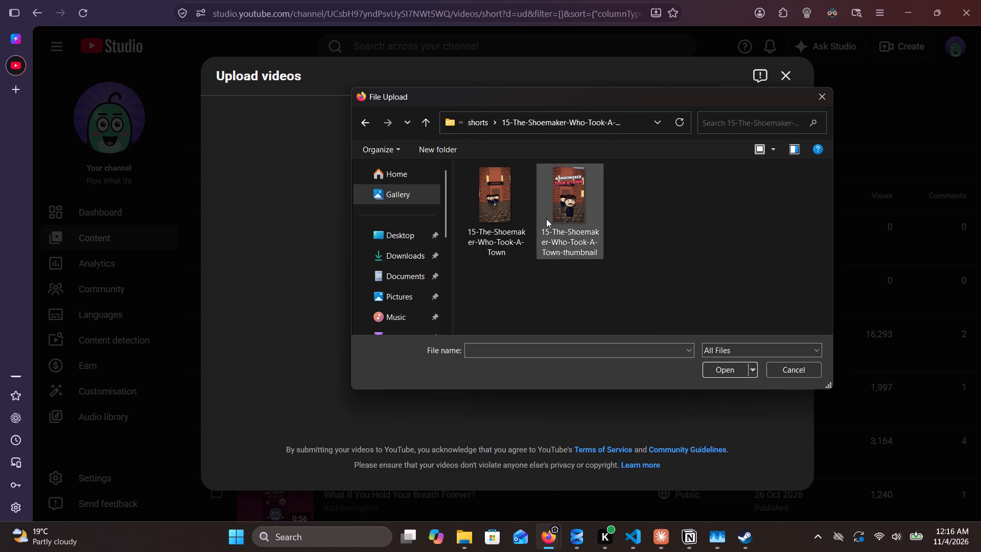
{"action": "double_click", "coordinate": [493, 209]}
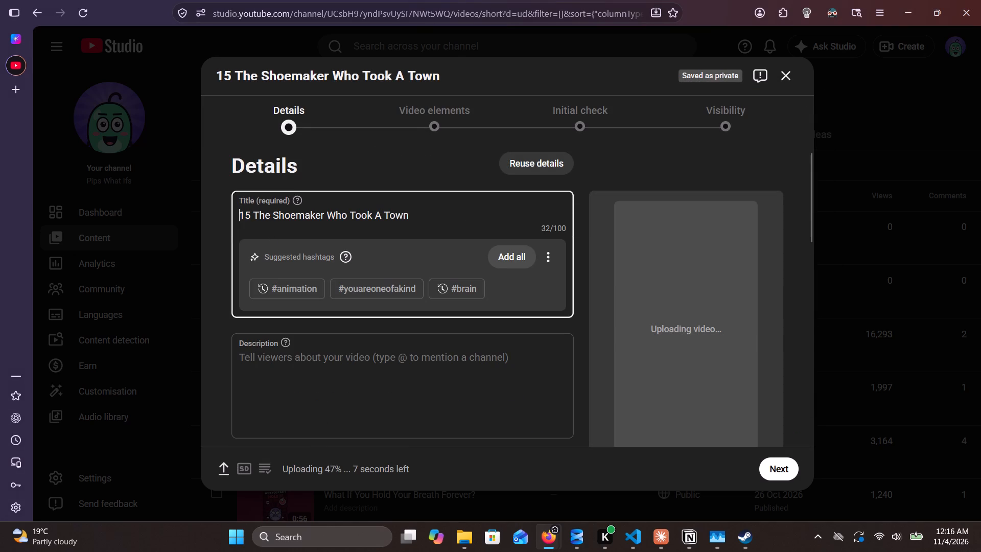
Remove the leading number 15 from the video title, leaving The Shoemaker Who Took A Town.
{"action": "left_click_drag", "start_coordinate": [254, 215], "coordinate": [222, 210]}
{"action": "key", "text": "ctrl+x"}
Upload the A Shoemaker Took A Town image file as the video's thumbnail.
{"action": "scroll", "coordinate": [258, 269], "scroll_direction": "down", "scroll_amount": 2}
{"action": "left_click", "coordinate": [272, 400]}
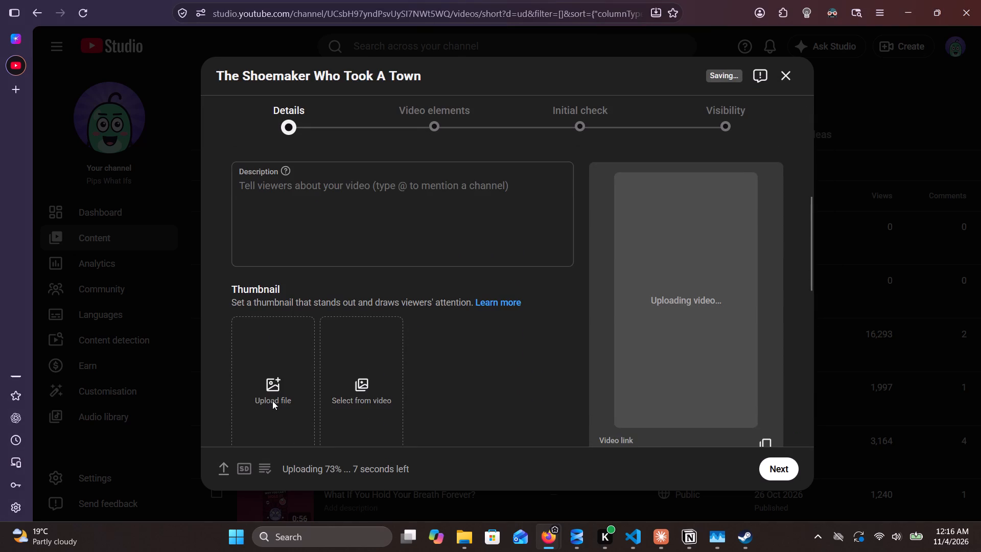
{"action": "double_click", "coordinate": [523, 207]}
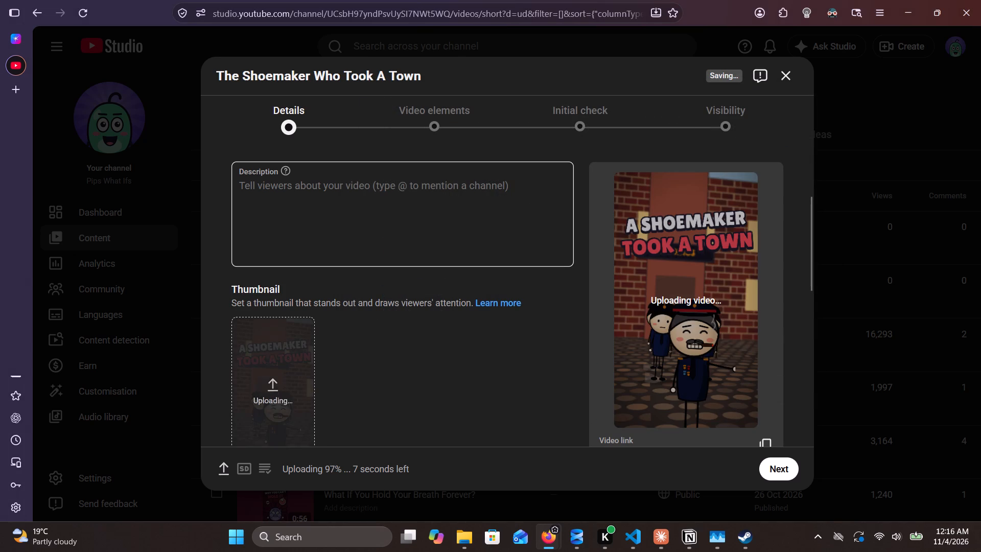
{"action": "scroll", "coordinate": [512, 233], "scroll_direction": "up", "scroll_amount": 4}
{"action": "scroll", "coordinate": [512, 233], "scroll_direction": "down", "scroll_amount": 2}
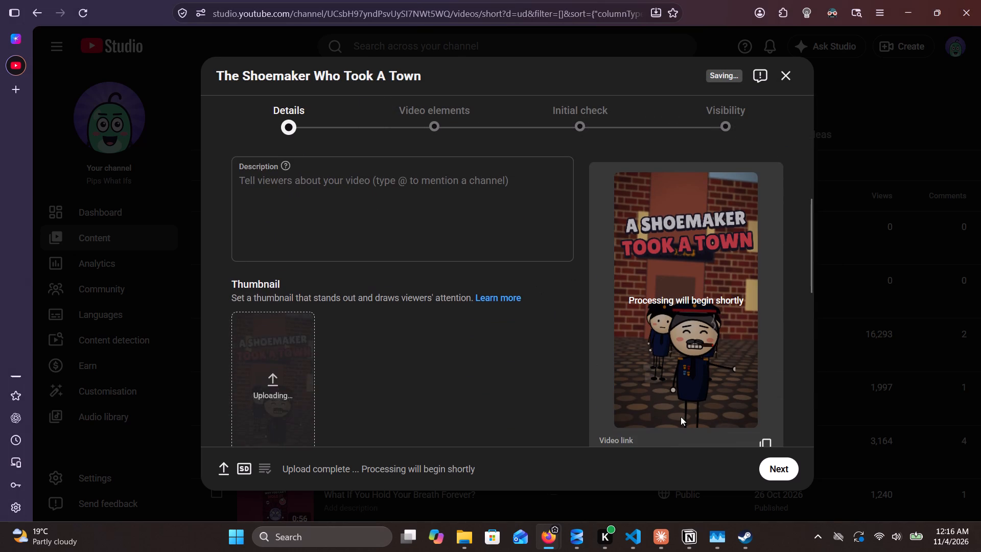
Schedule The Shoemaker Who Took A Town to go public on 8 Nov 2026 at 21:30, rechecking its details.
{"action": "left_click", "coordinate": [791, 468]}
{"action": "left_click", "coordinate": [780, 463]}
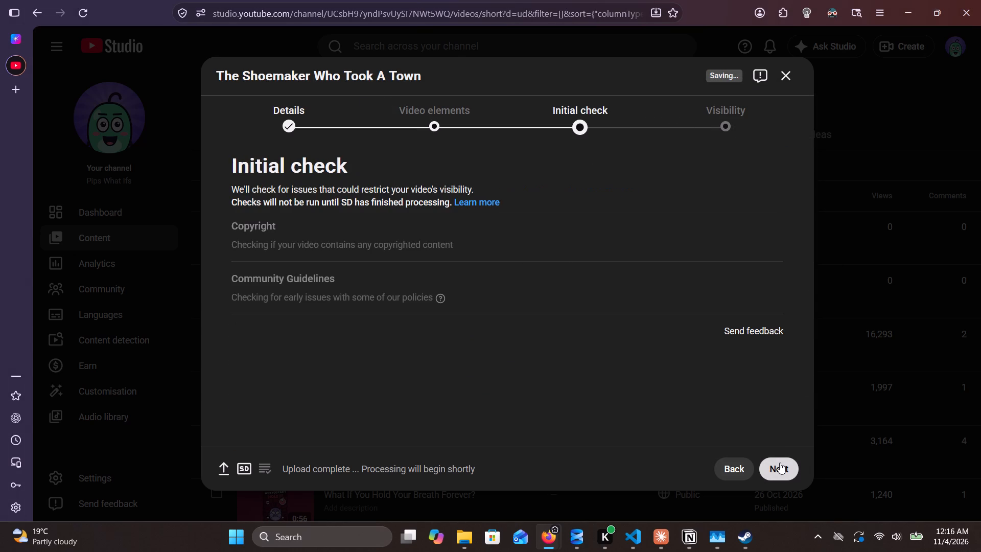
{"action": "left_click", "coordinate": [780, 463]}
{"action": "left_click", "coordinate": [292, 381]}
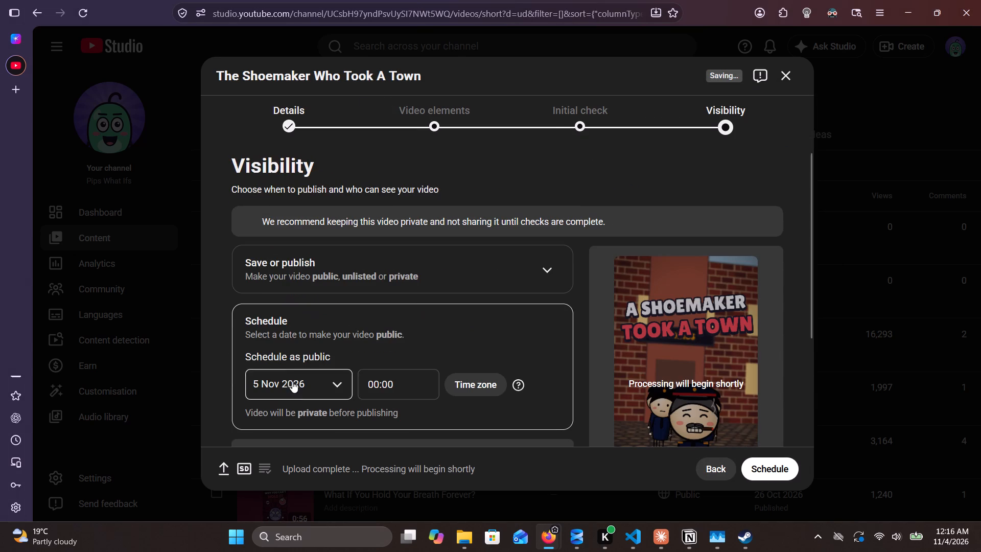
{"action": "left_click", "coordinate": [291, 379]}
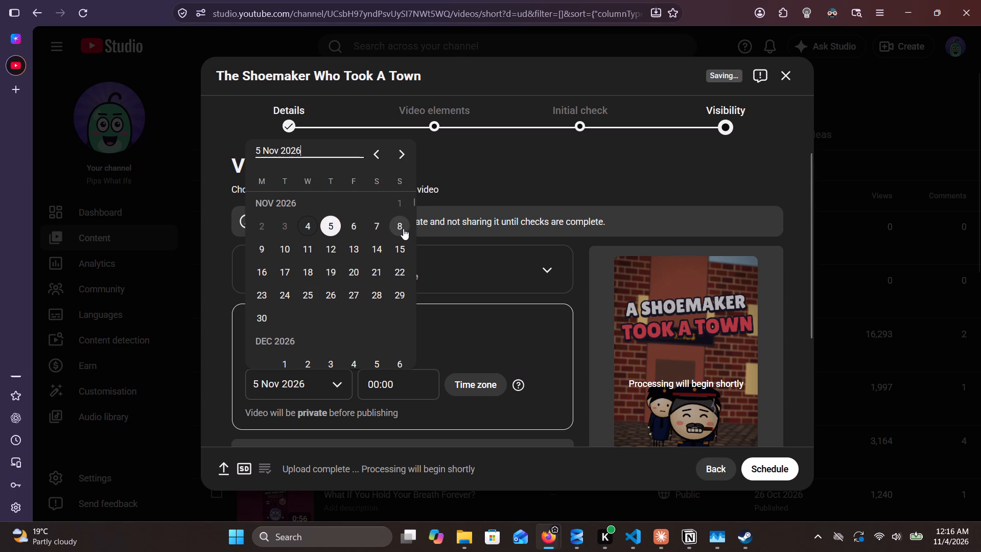
{"action": "left_click", "coordinate": [400, 228]}
{"action": "left_click", "coordinate": [406, 381]}
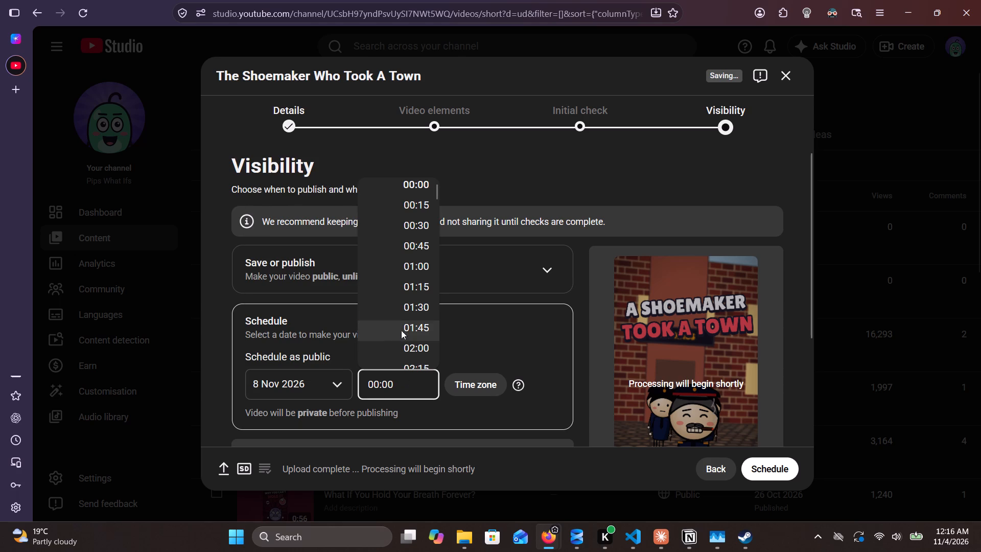
{"action": "scroll", "coordinate": [401, 330], "scroll_direction": "down", "scroll_amount": 3}
{"action": "scroll", "coordinate": [401, 330], "scroll_direction": "up", "scroll_amount": 1}
{"action": "scroll", "coordinate": [401, 330], "scroll_direction": "down", "scroll_amount": 8}
{"action": "scroll", "coordinate": [402, 328], "scroll_direction": "up", "scroll_amount": 1}
{"action": "scroll", "coordinate": [402, 328], "scroll_direction": "down", "scroll_amount": 14}
{"action": "scroll", "coordinate": [402, 328], "scroll_direction": "up", "scroll_amount": 1}
{"action": "scroll", "coordinate": [402, 328], "scroll_direction": "down", "scroll_amount": 2}
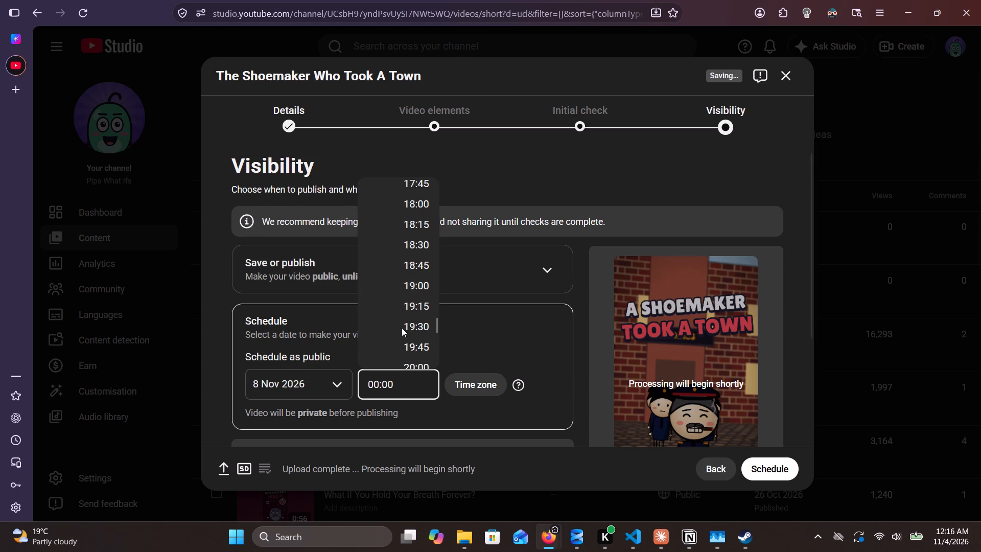
{"action": "scroll", "coordinate": [402, 328], "scroll_direction": "down", "scroll_amount": 1}
{"action": "left_click", "coordinate": [403, 335]}
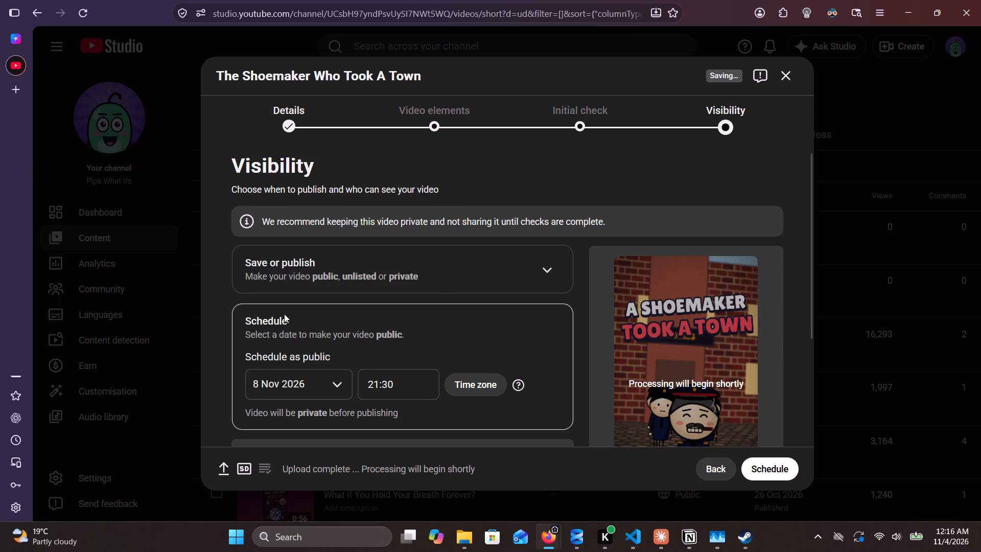
{"action": "scroll", "coordinate": [274, 313], "scroll_direction": "up", "scroll_amount": 6}
{"action": "left_click", "coordinate": [290, 128]}
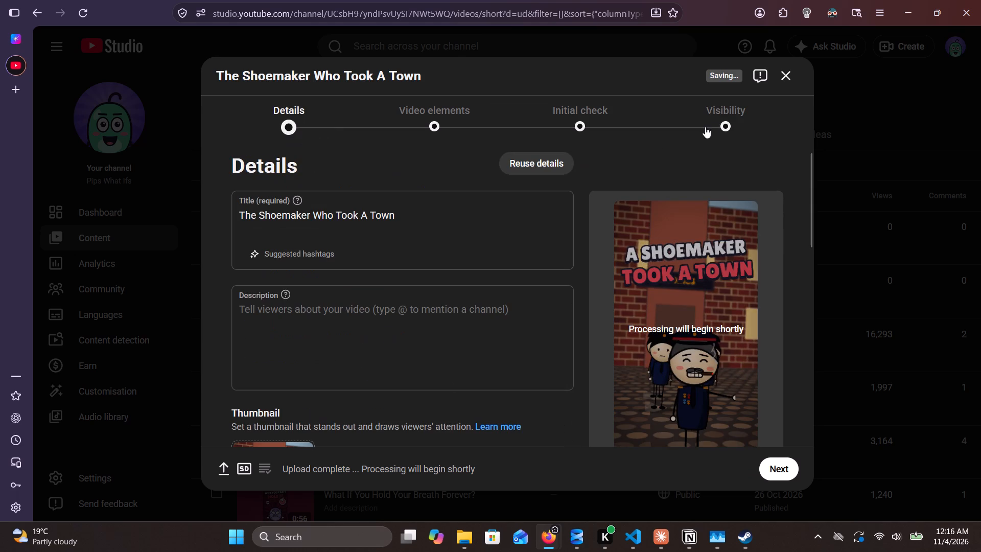
{"action": "left_click", "coordinate": [702, 121]}
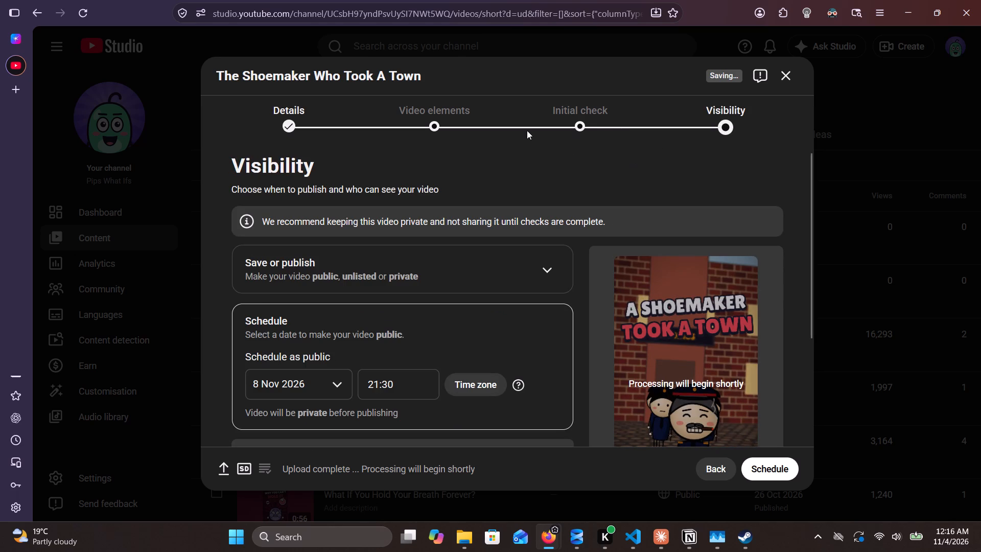
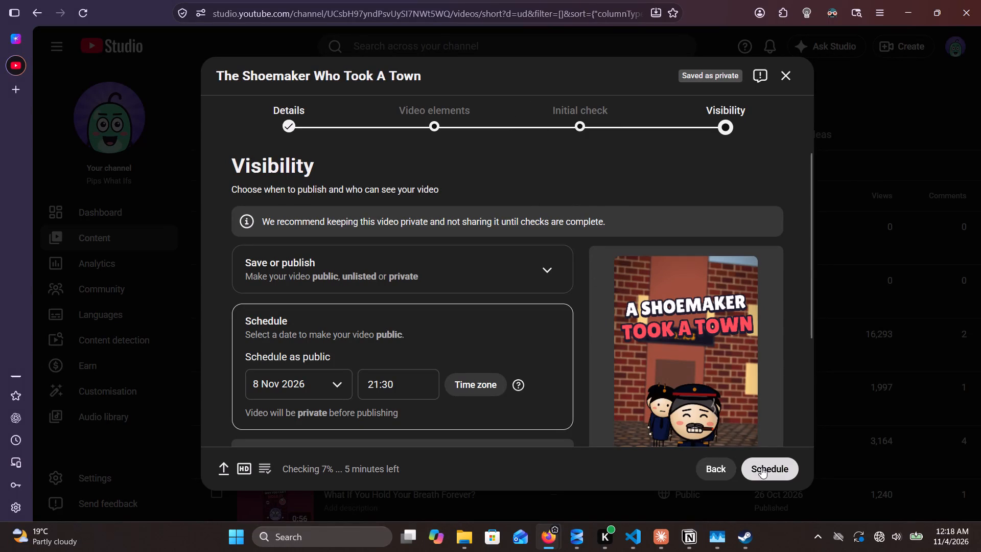
Review the video elements and initial check stages of The Shoemaker Who Took A Town upload.
{"action": "left_click", "coordinate": [311, 125]}
{"action": "left_click", "coordinate": [425, 120]}
{"action": "left_click", "coordinate": [532, 120]}
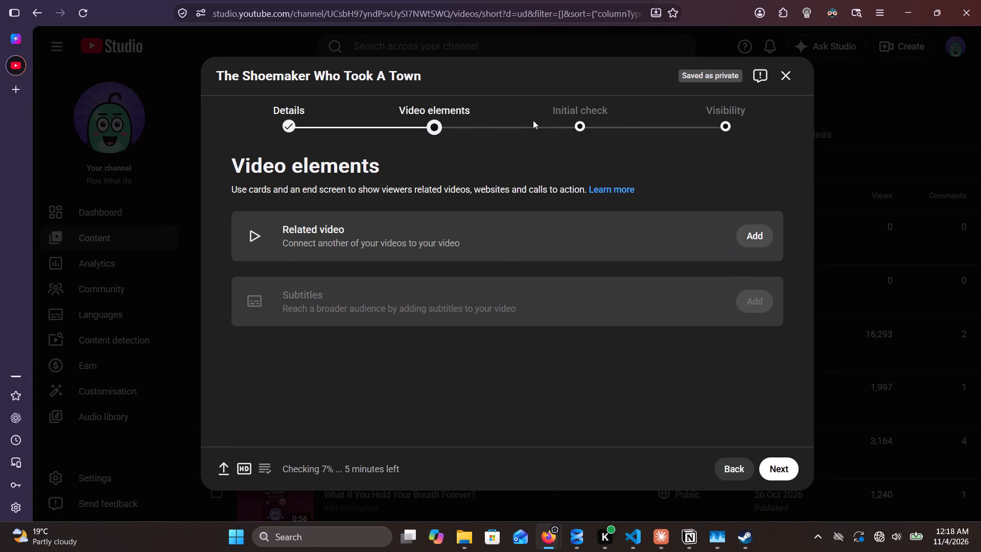
{"action": "left_click", "coordinate": [562, 120]}
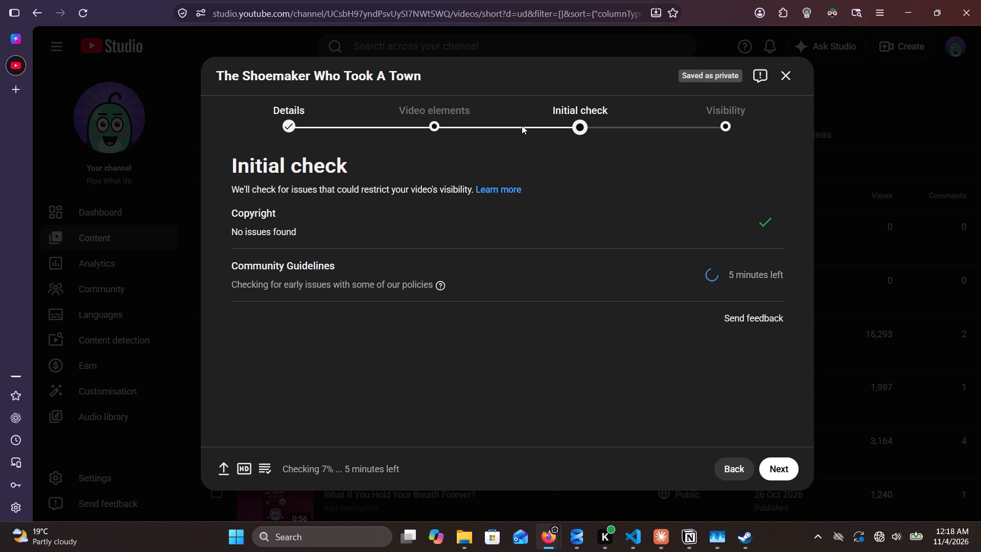
Reconnect the computer to the Airtel_hars3574 Wi-Fi network, retrying the connection if needed, and return to the upload.
{"action": "left_click", "coordinate": [872, 546]}
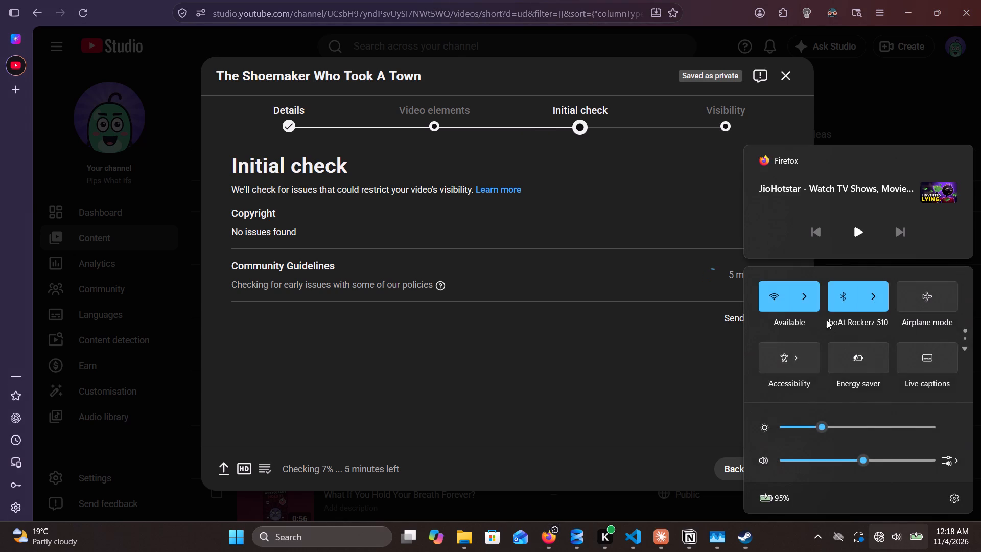
{"action": "left_click", "coordinate": [814, 292]}
{"action": "left_click", "coordinate": [811, 312]}
{"action": "left_click", "coordinate": [870, 358]}
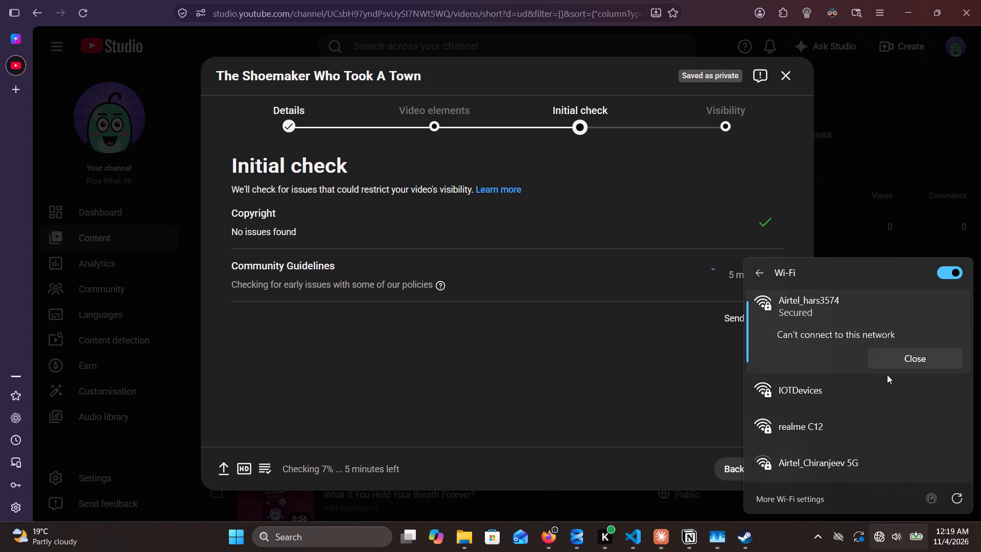
{"action": "left_click", "coordinate": [895, 355]}
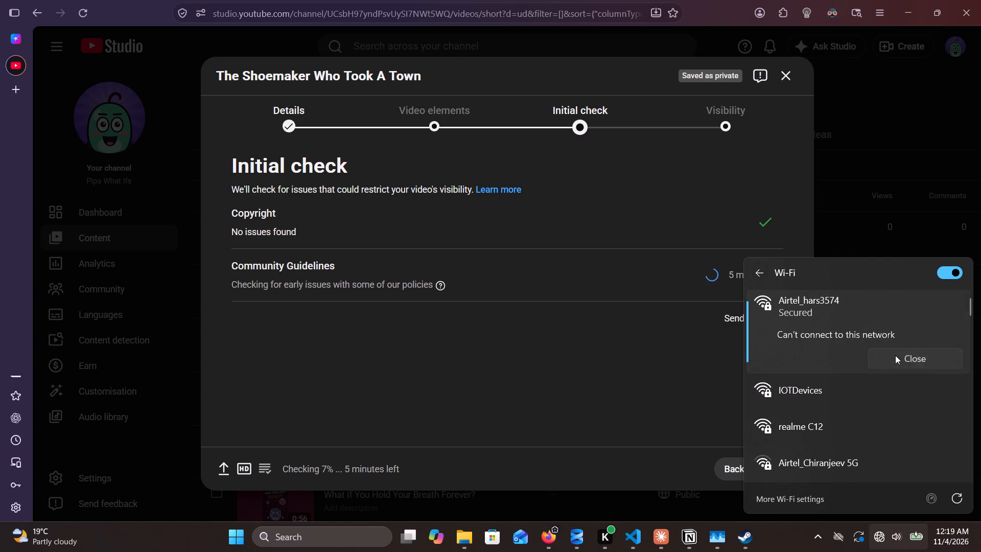
{"action": "left_click", "coordinate": [864, 313]}
{"action": "left_click", "coordinate": [903, 364]}
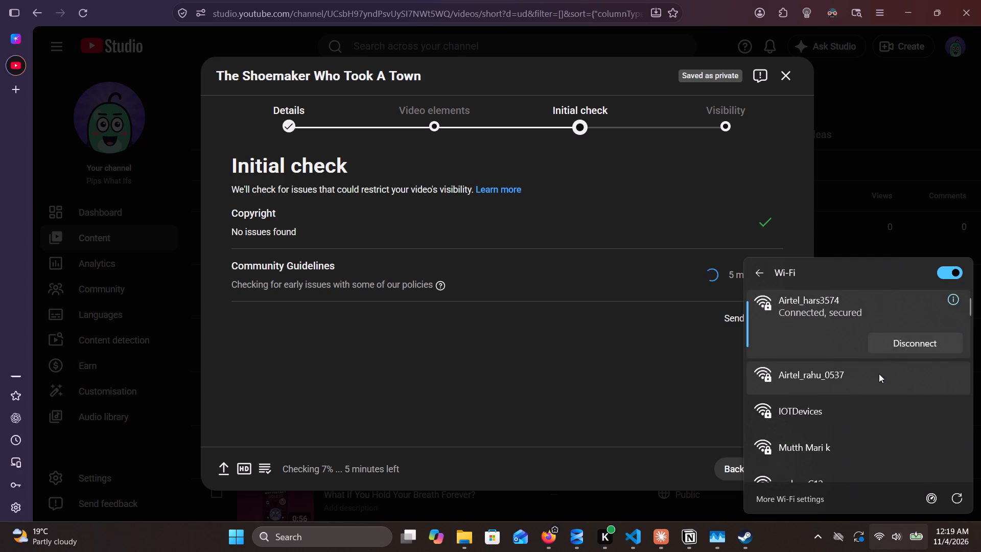
{"action": "left_click", "coordinate": [646, 298]}
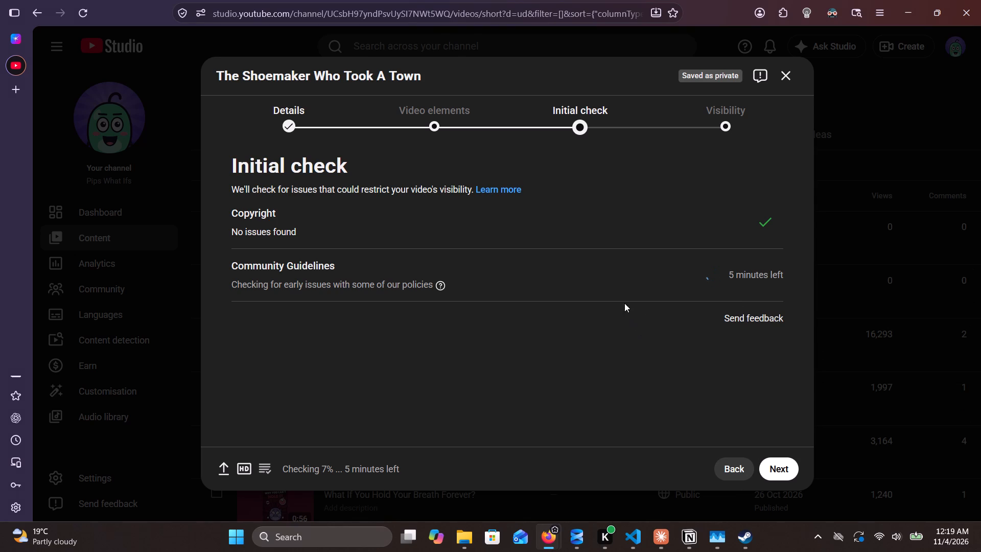
Close the upload, reopen The Shoemaker Who Took A Town draft from the Shorts list, and advance to its visibility settings.
{"action": "left_click", "coordinate": [804, 71]}
{"action": "left_click", "coordinate": [782, 73]}
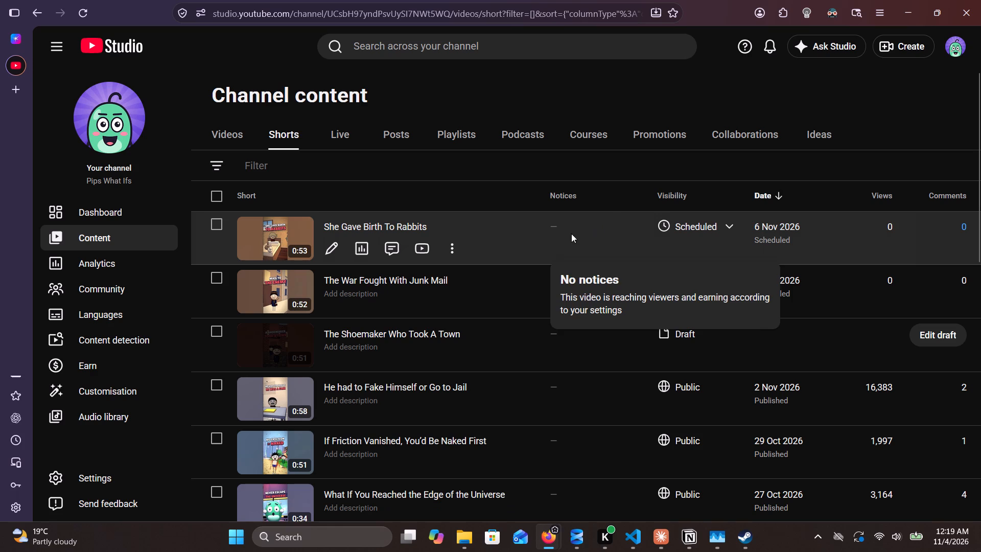
{"action": "left_click", "coordinate": [329, 353]}
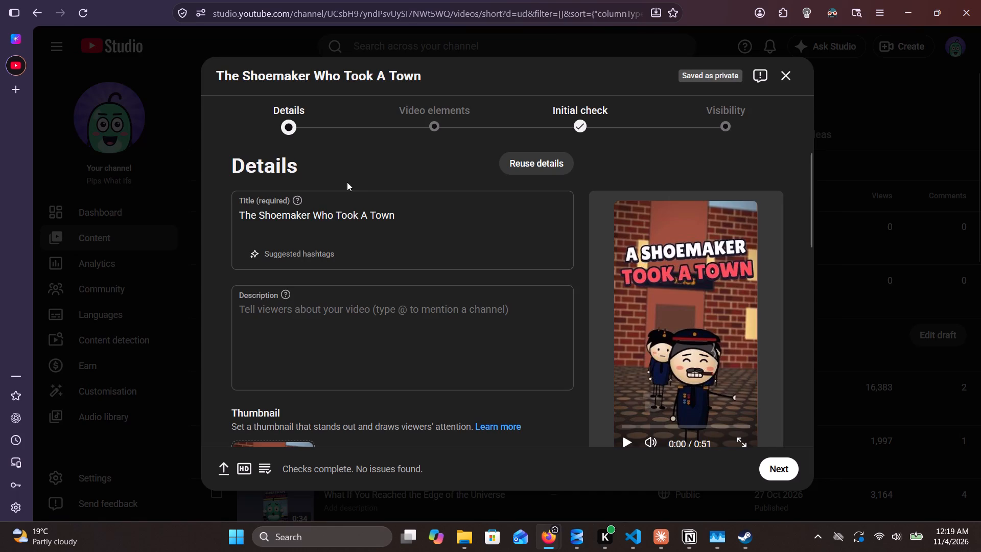
{"action": "left_click", "coordinate": [778, 476]}
{"action": "left_click", "coordinate": [778, 476]}
{"action": "left_click", "coordinate": [778, 476]}
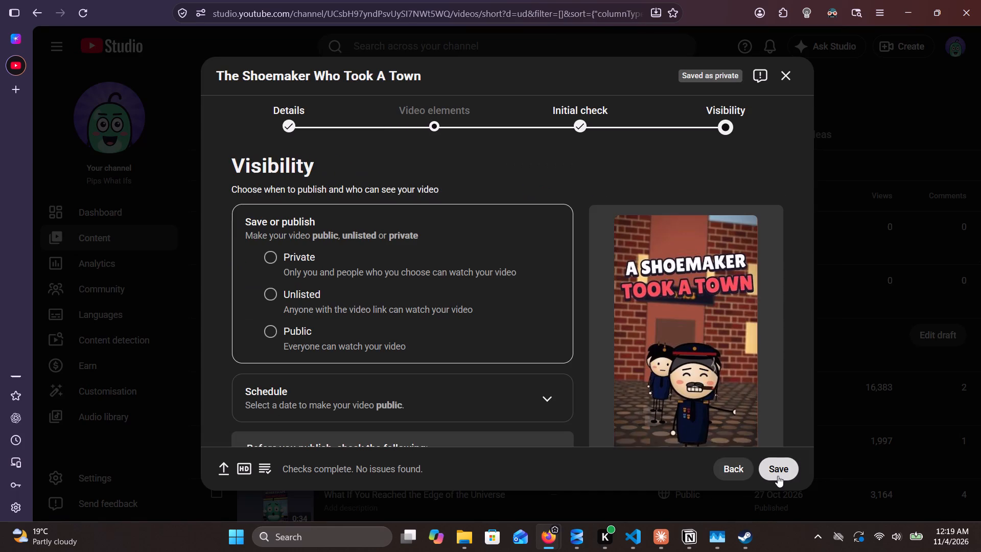
Schedule The Shoemaker Who Took A Town to go public on 8 Nov 2026 at 21:30 and close the confirmation.
{"action": "left_click", "coordinate": [484, 401]}
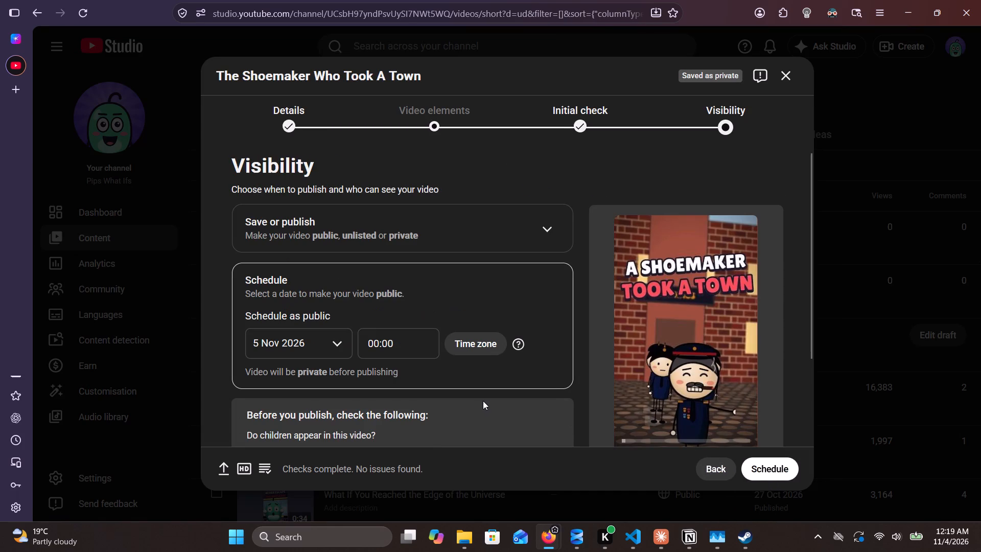
{"action": "left_click", "coordinate": [300, 351]}
{"action": "left_click", "coordinate": [399, 189]}
{"action": "left_click", "coordinate": [392, 337]}
{"action": "scroll", "coordinate": [344, 289], "scroll_direction": "down", "scroll_amount": 16}
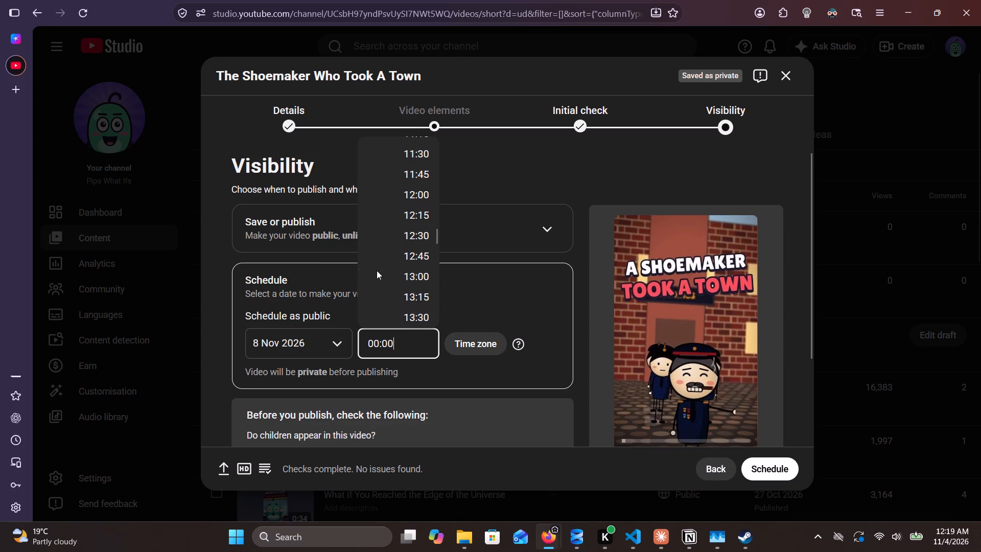
{"action": "scroll", "coordinate": [377, 270], "scroll_direction": "down", "scroll_amount": 9}
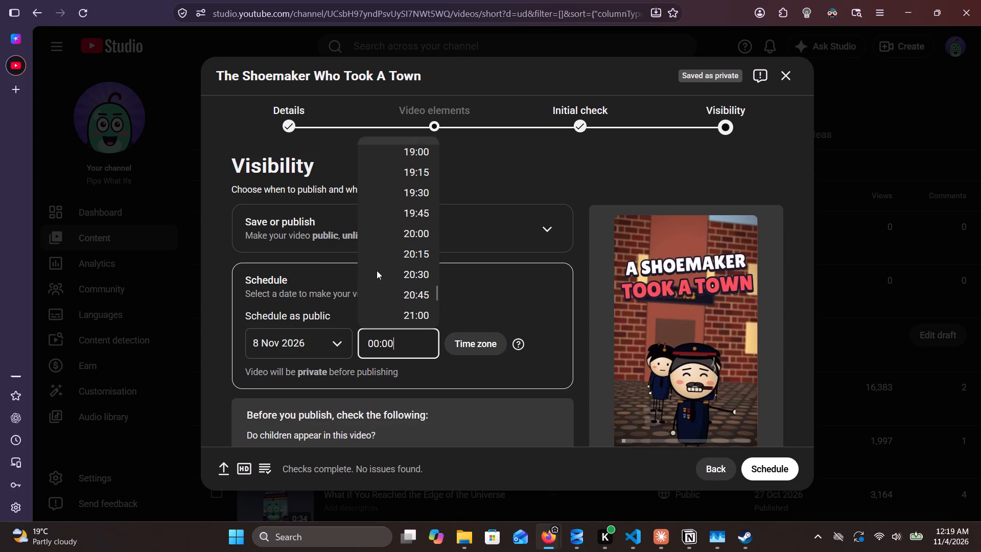
{"action": "scroll", "coordinate": [377, 270], "scroll_direction": "down", "scroll_amount": 1}
{"action": "left_click", "coordinate": [401, 292]}
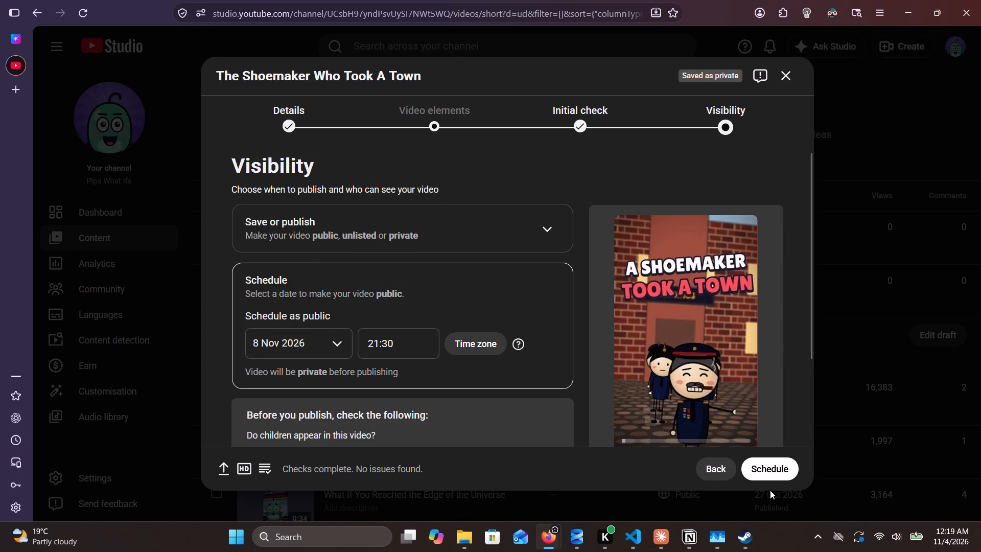
{"action": "left_click", "coordinate": [802, 472]}
{"action": "left_click", "coordinate": [786, 471]}
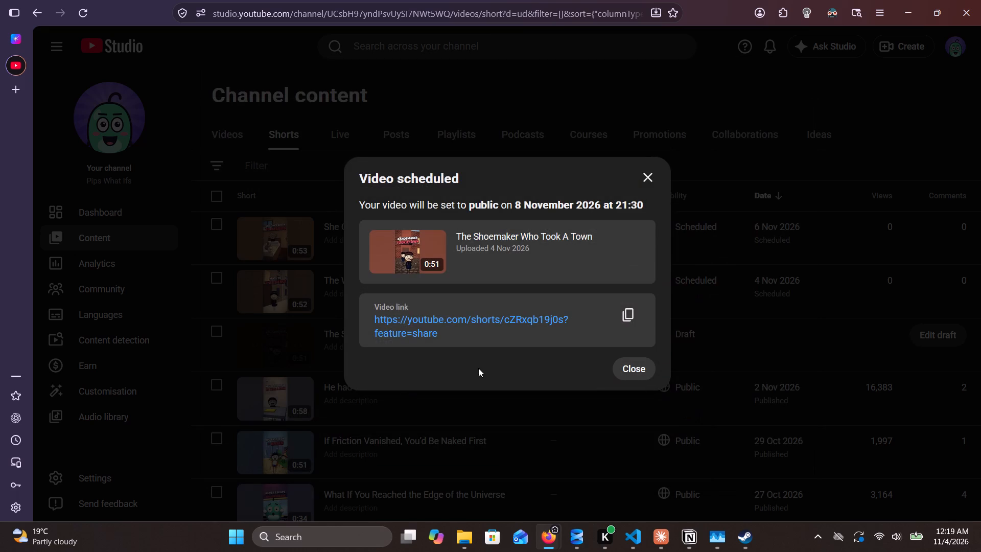
{"action": "left_click", "coordinate": [637, 366]}
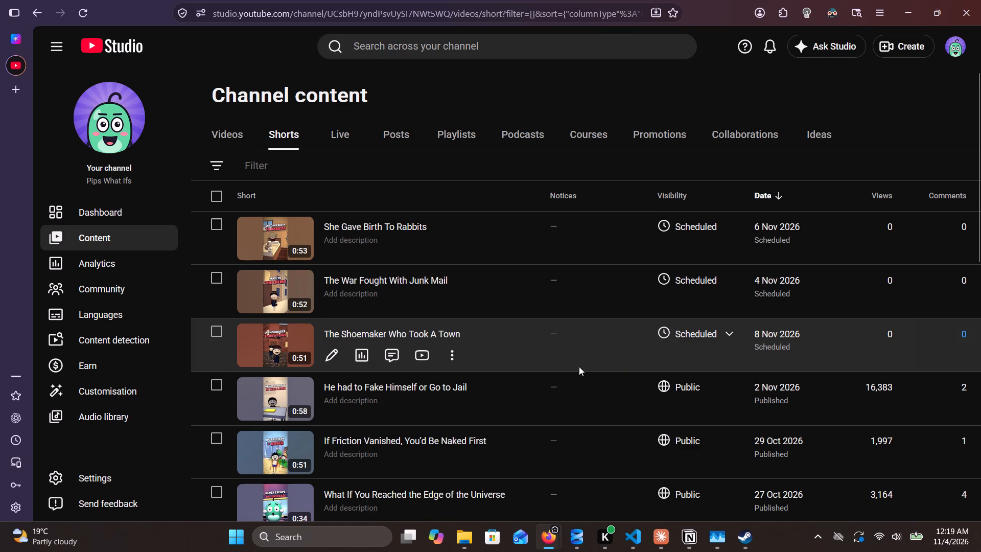
Start another video upload and choose the 18-Two-Girls-Fooled-Sherlock-Holmes-Creator video from its folder inside the shorts folder.
{"action": "left_click", "coordinate": [911, 45]}
{"action": "left_click", "coordinate": [856, 71]}
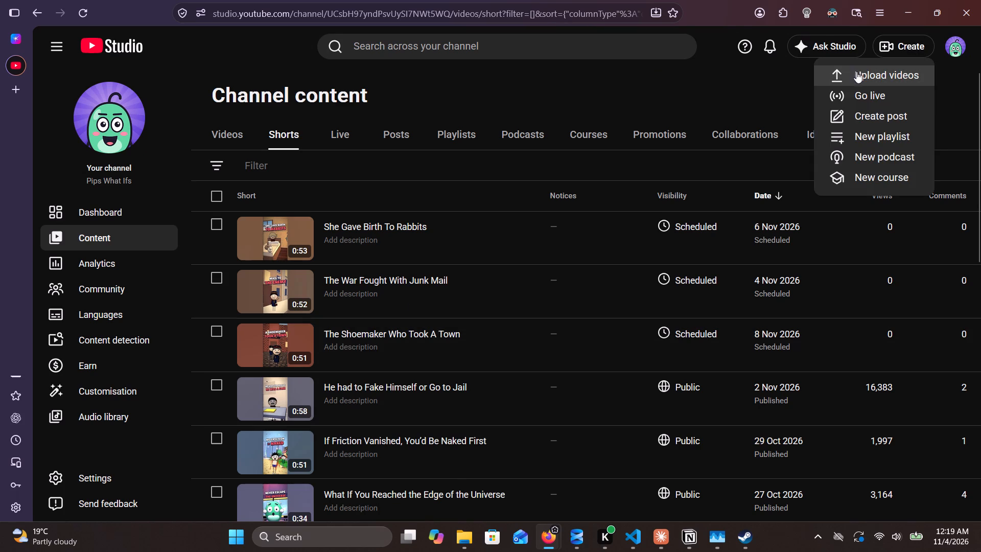
{"action": "left_click", "coordinate": [504, 326]}
{"action": "left_click", "coordinate": [502, 336]}
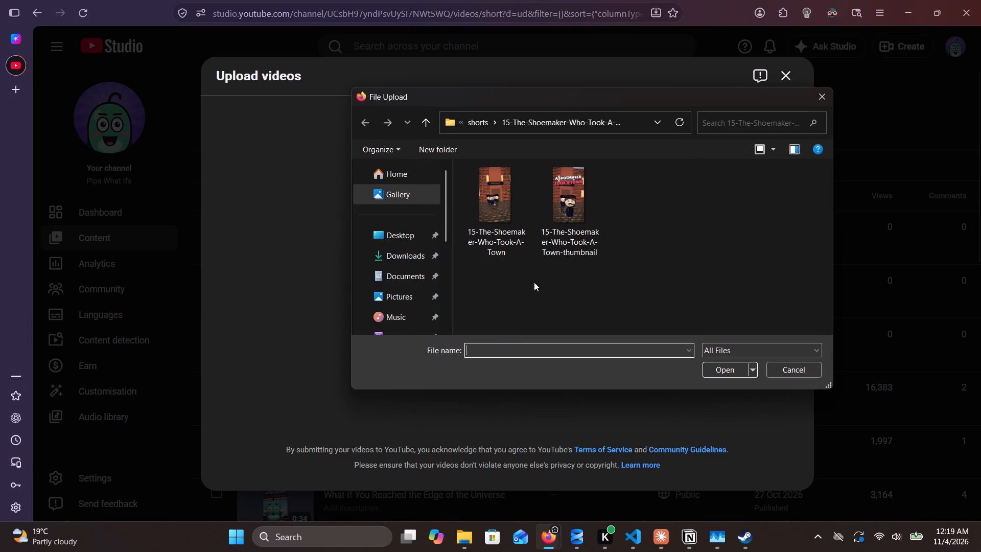
{"action": "left_click", "coordinate": [477, 128]}
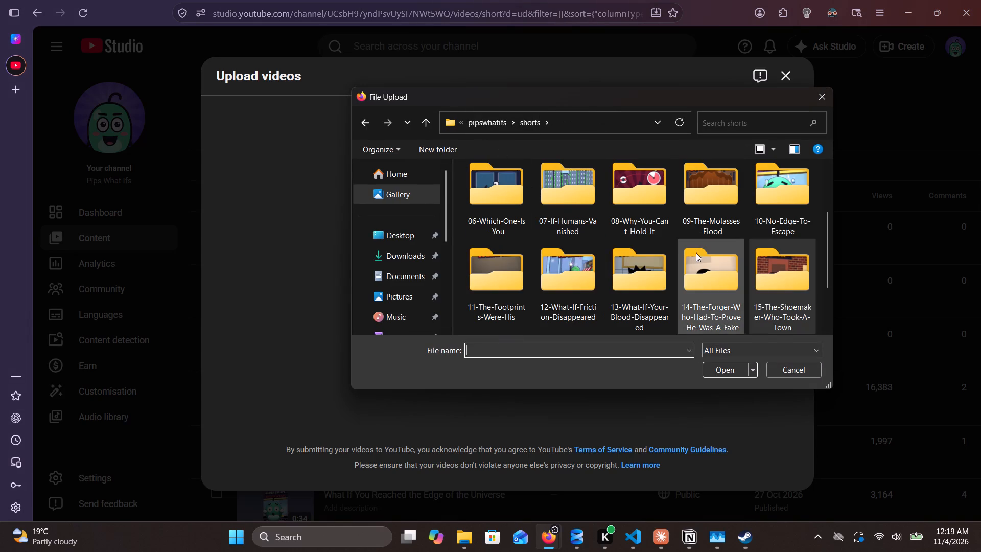
{"action": "scroll", "coordinate": [663, 264], "scroll_direction": "down", "scroll_amount": 3}
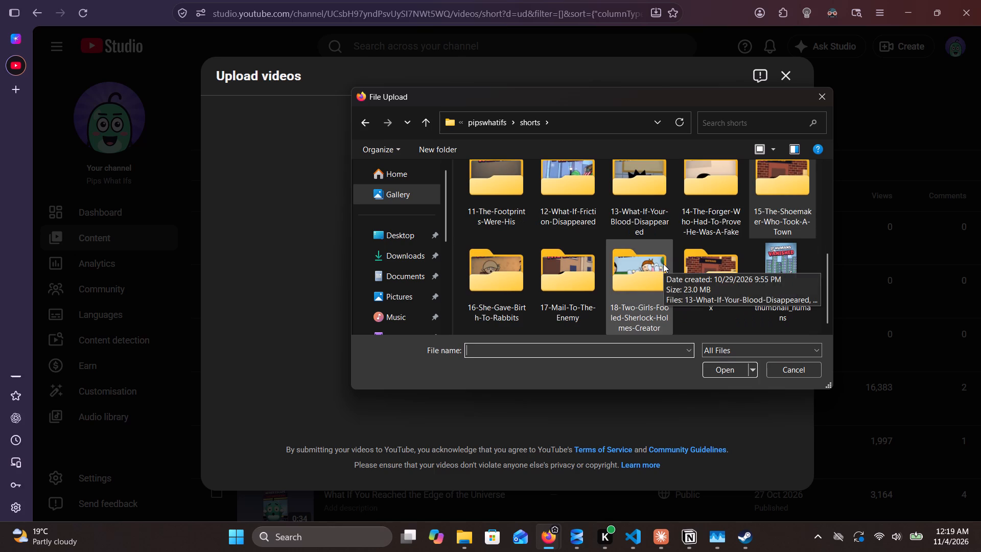
{"action": "left_click", "coordinate": [663, 264]}
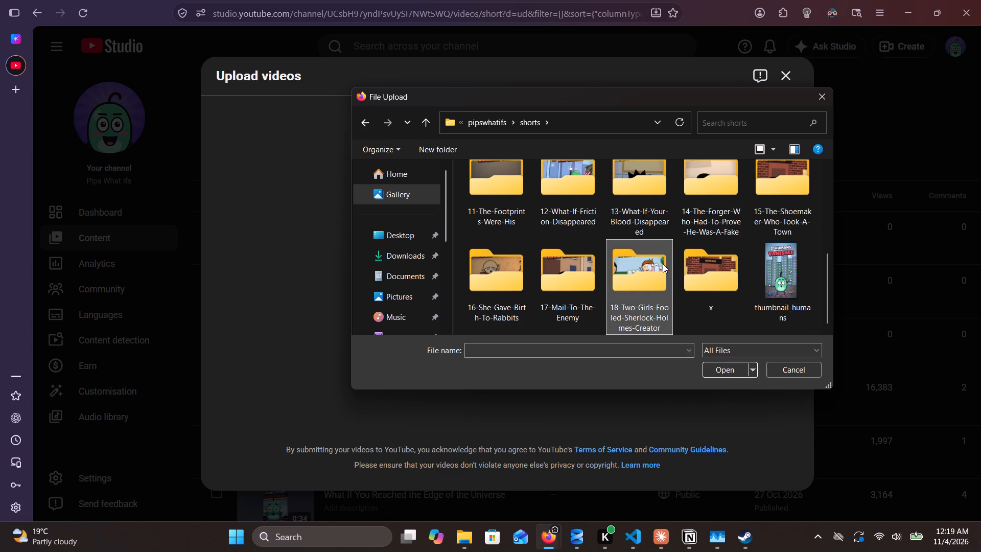
{"action": "double_click", "coordinate": [663, 264]}
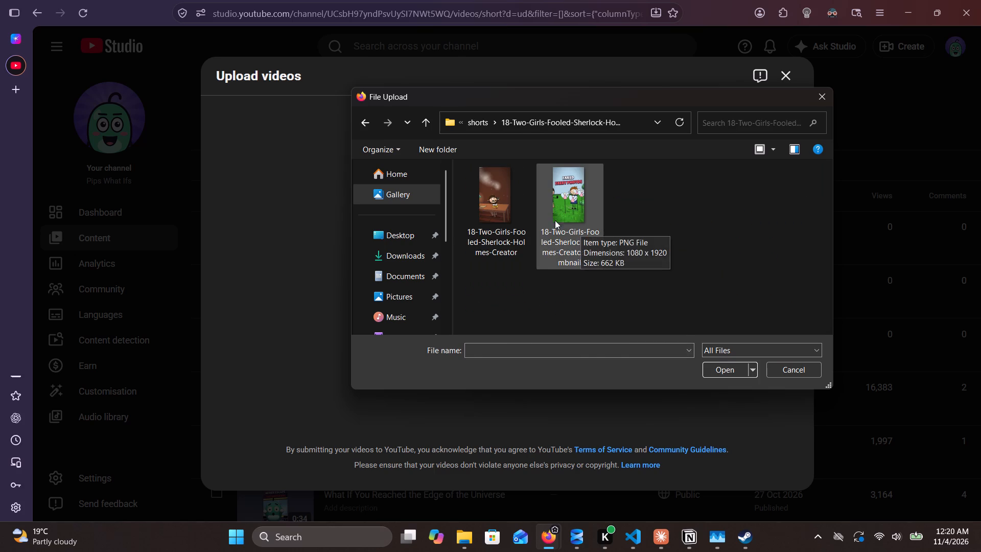
{"action": "double_click", "coordinate": [524, 213]}
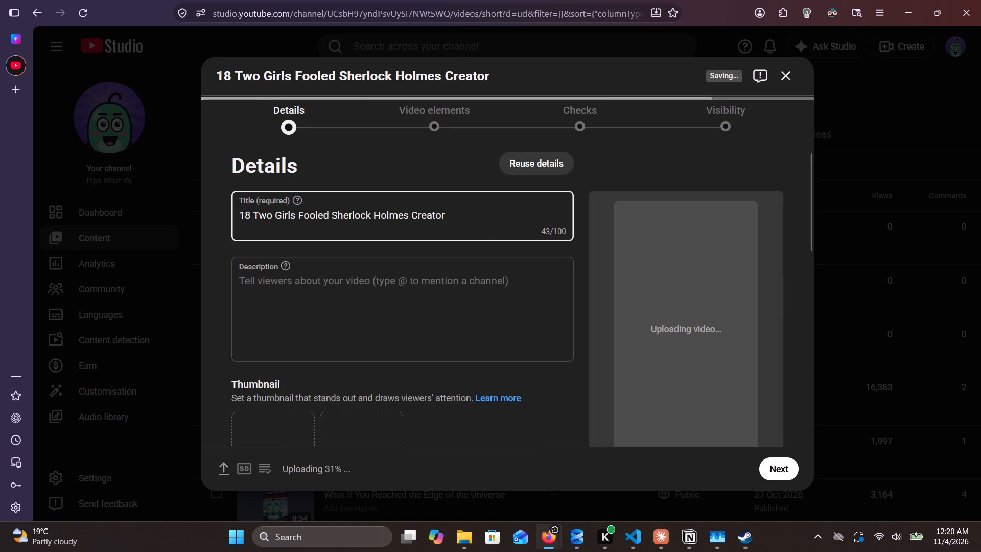
Remove the leading number 18 and the final word Creator from the title, leaving Two Girls Fooled Sherlock Holmes.
{"action": "left_click_drag", "start_coordinate": [252, 213], "coordinate": [241, 213]}
{"action": "key", "text": "ctrl+x"}
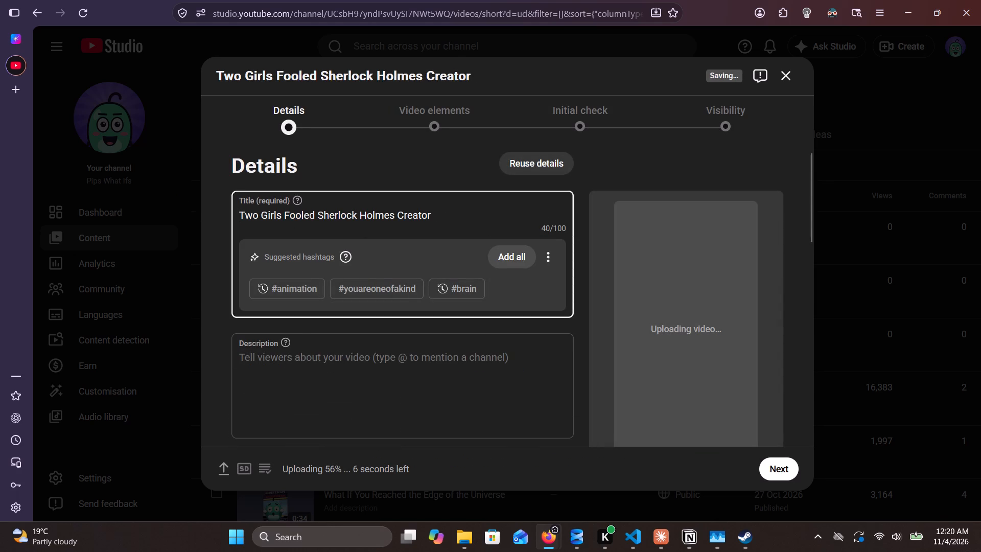
{"action": "left_click_drag", "start_coordinate": [392, 213], "coordinate": [536, 215]}
{"action": "key", "text": "ctrl+x"}
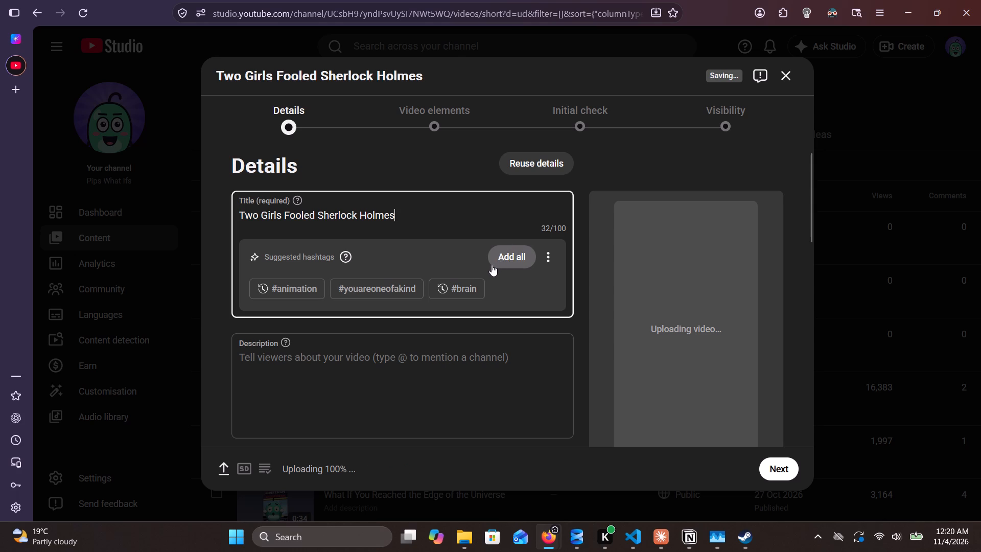
Upload the Faked Fairy Photos image file as the video's thumbnail.
{"action": "scroll", "coordinate": [492, 265], "scroll_direction": "down", "scroll_amount": 2}
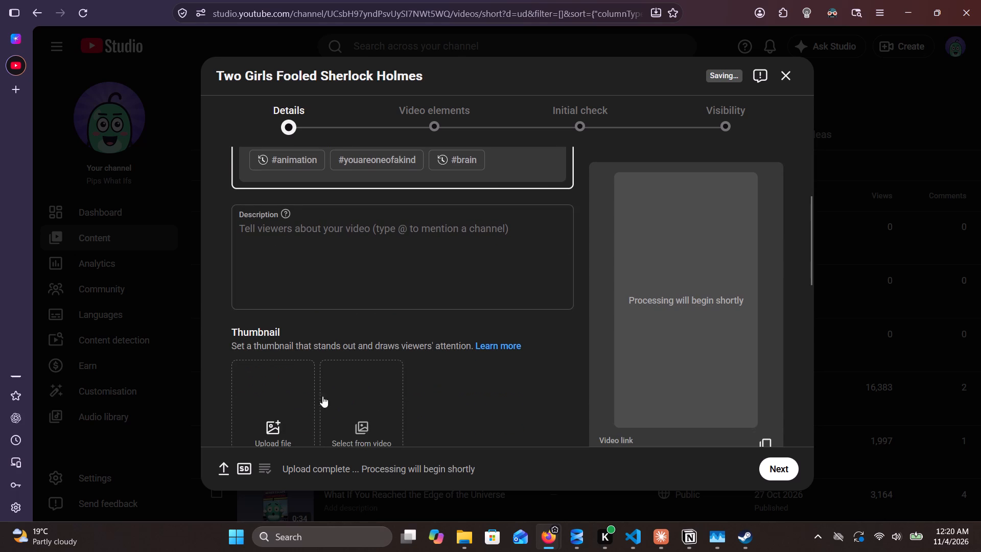
{"action": "left_click", "coordinate": [289, 397]}
{"action": "double_click", "coordinate": [480, 215]}
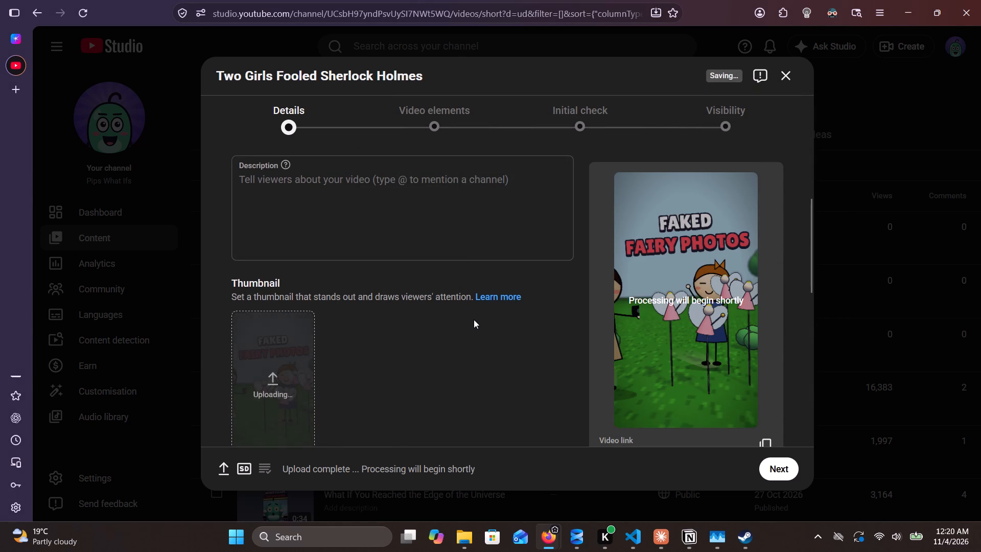
{"action": "scroll", "coordinate": [474, 319], "scroll_direction": "up", "scroll_amount": 1}
{"action": "scroll", "coordinate": [474, 319], "scroll_direction": "down", "scroll_amount": 1}
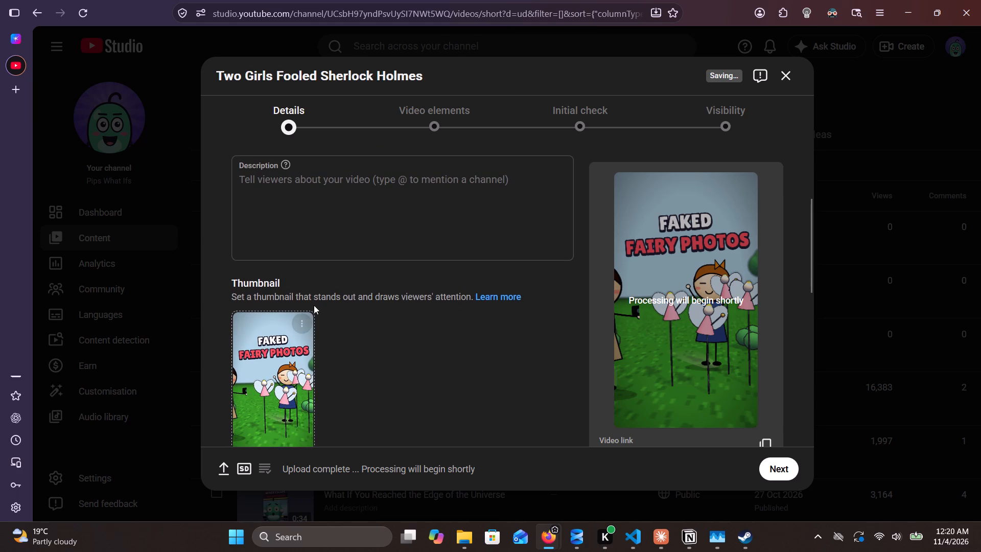
{"action": "left_click", "coordinate": [300, 325]}
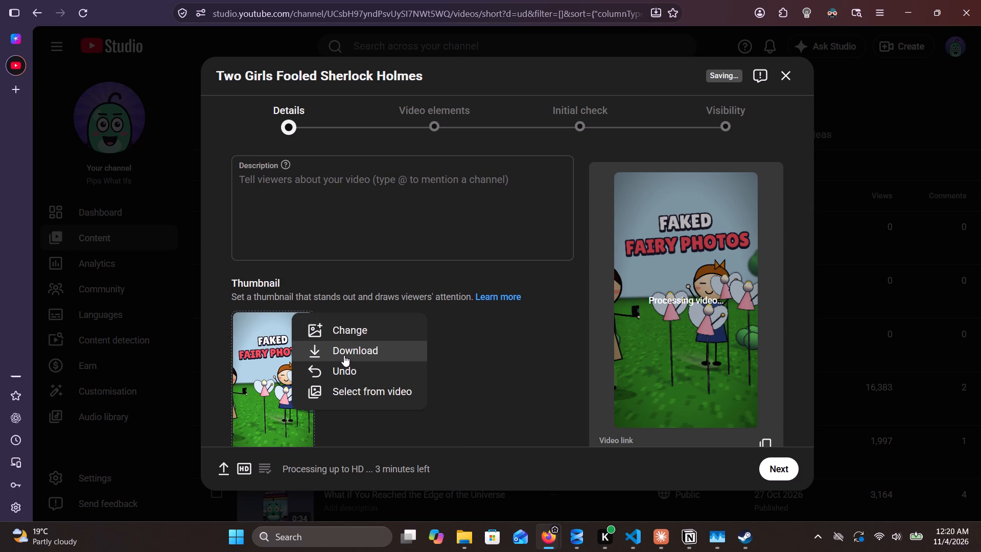
{"action": "left_click", "coordinate": [503, 354]}
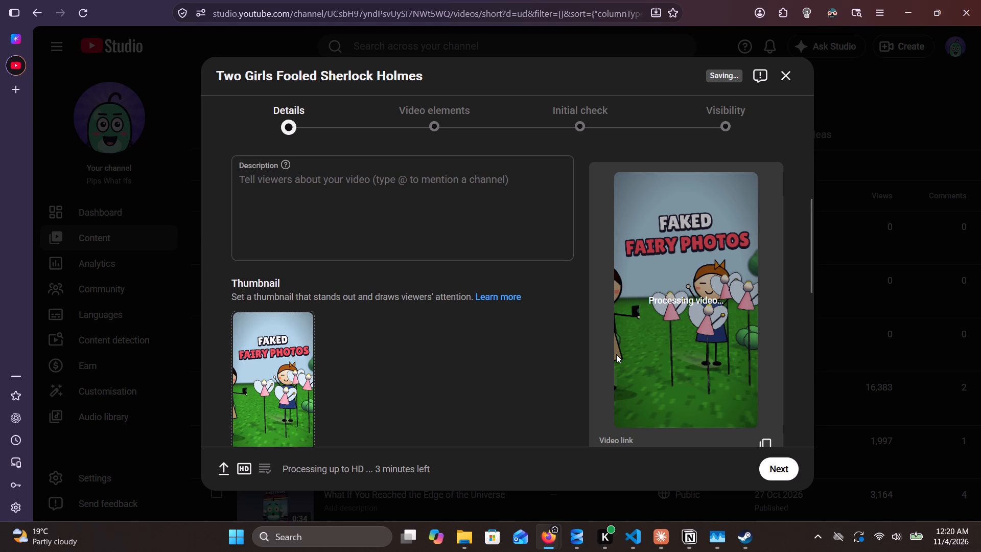
Review the details of Two Girls Fooled Sherlock Holmes and schedule it to go public on 10 Nov 2026 at 21:30.
{"action": "scroll", "coordinate": [616, 354], "scroll_direction": "down", "scroll_amount": 3}
{"action": "scroll", "coordinate": [443, 373], "scroll_direction": "up", "scroll_amount": 9}
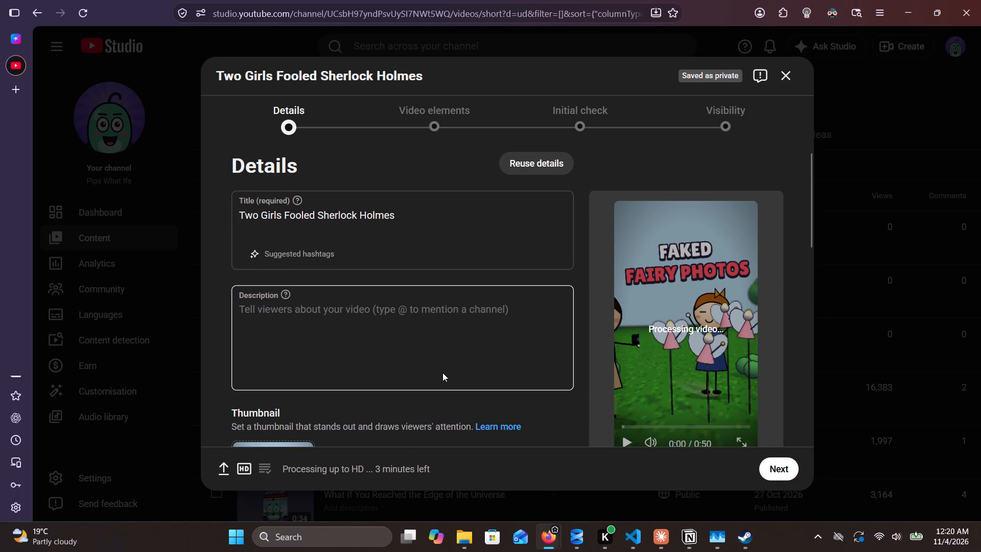
{"action": "scroll", "coordinate": [442, 373], "scroll_direction": "down", "scroll_amount": 6}
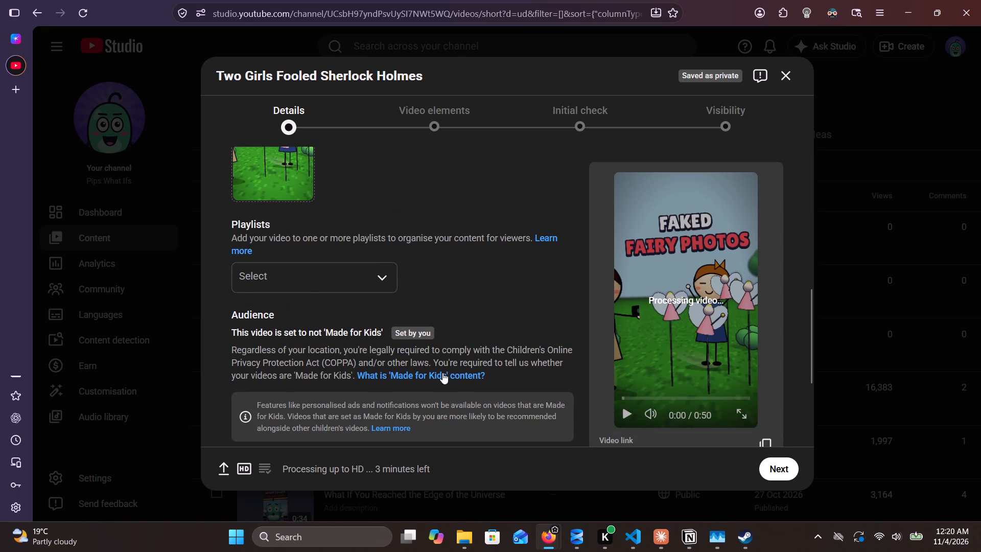
{"action": "double_click", "coordinate": [764, 470]}
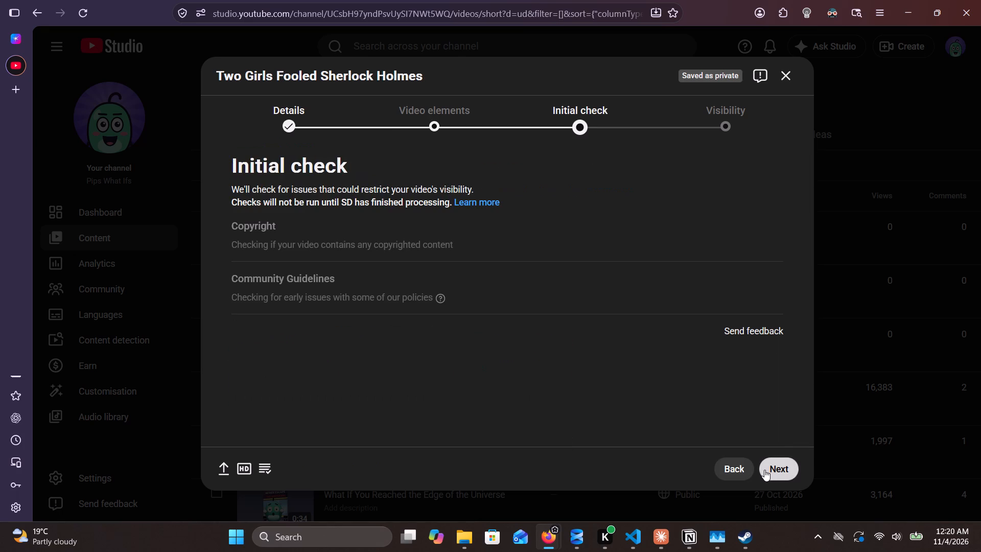
{"action": "left_click", "coordinate": [764, 470]}
{"action": "left_click", "coordinate": [280, 382]}
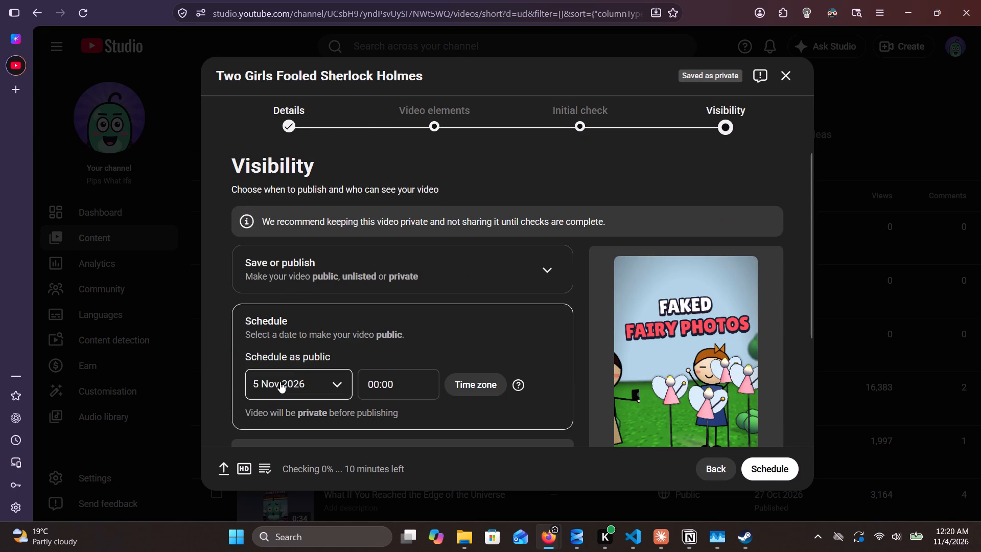
{"action": "left_click", "coordinate": [280, 381]}
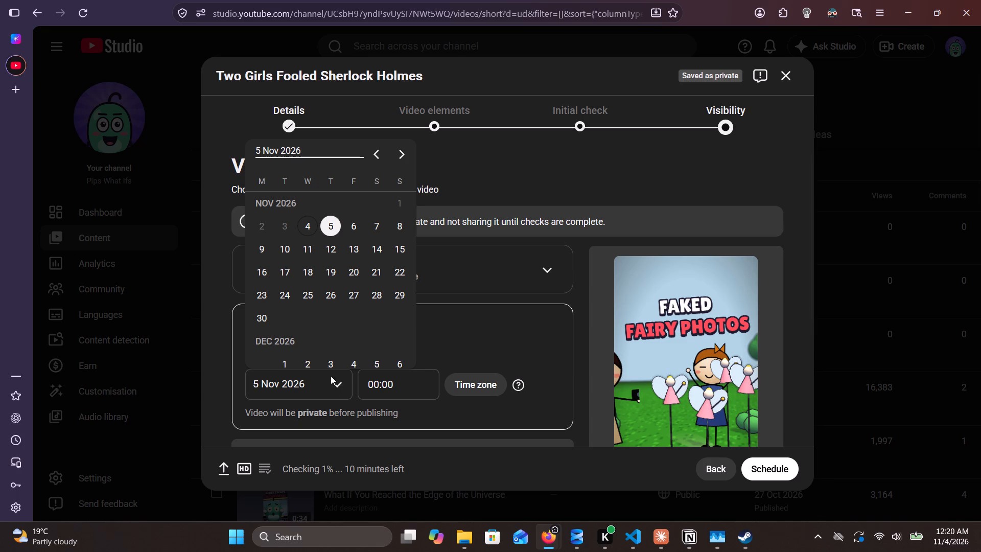
{"action": "left_click", "coordinate": [289, 248]}
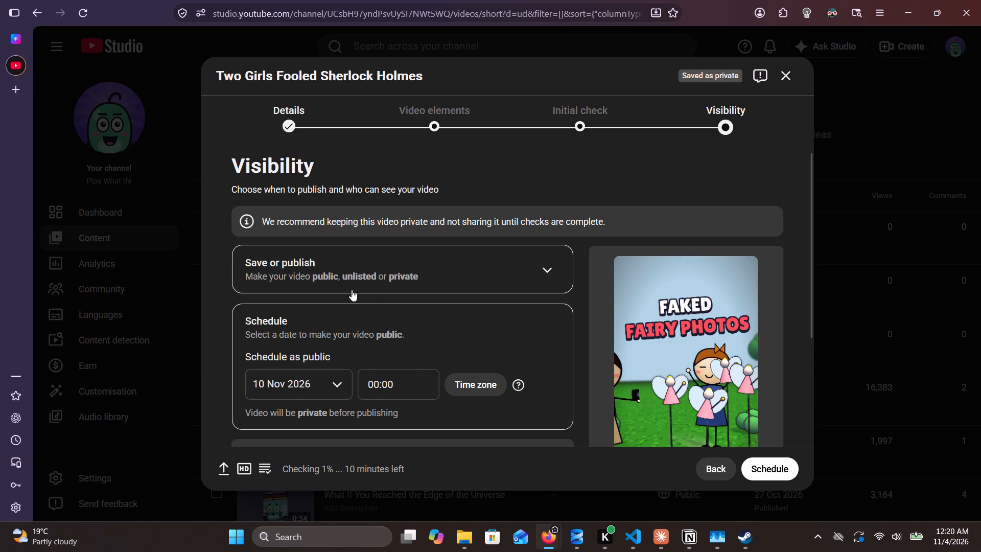
{"action": "left_click", "coordinate": [395, 382]}
{"action": "scroll", "coordinate": [383, 308], "scroll_direction": "down", "scroll_amount": 16}
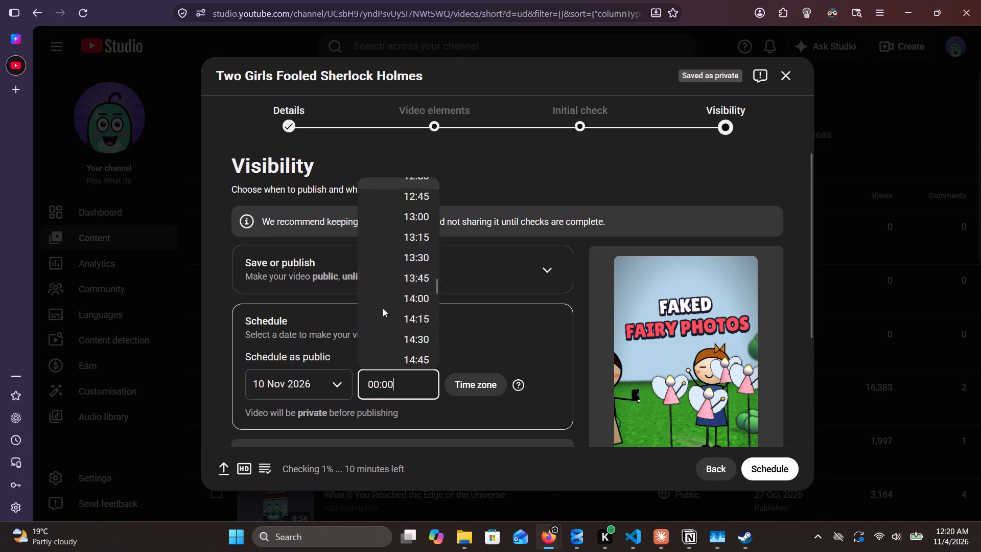
{"action": "scroll", "coordinate": [383, 308], "scroll_direction": "down", "scroll_amount": 10}
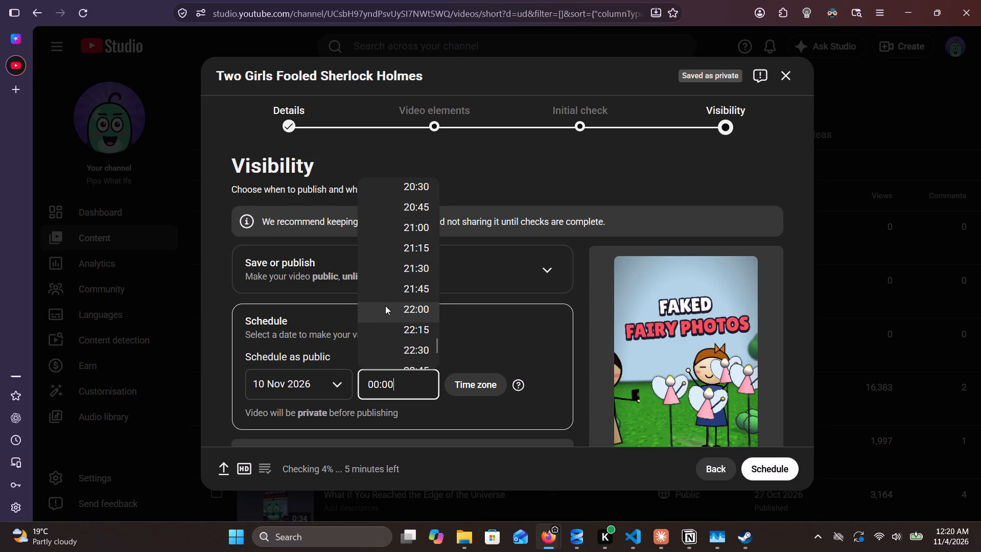
{"action": "left_click", "coordinate": [406, 271]}
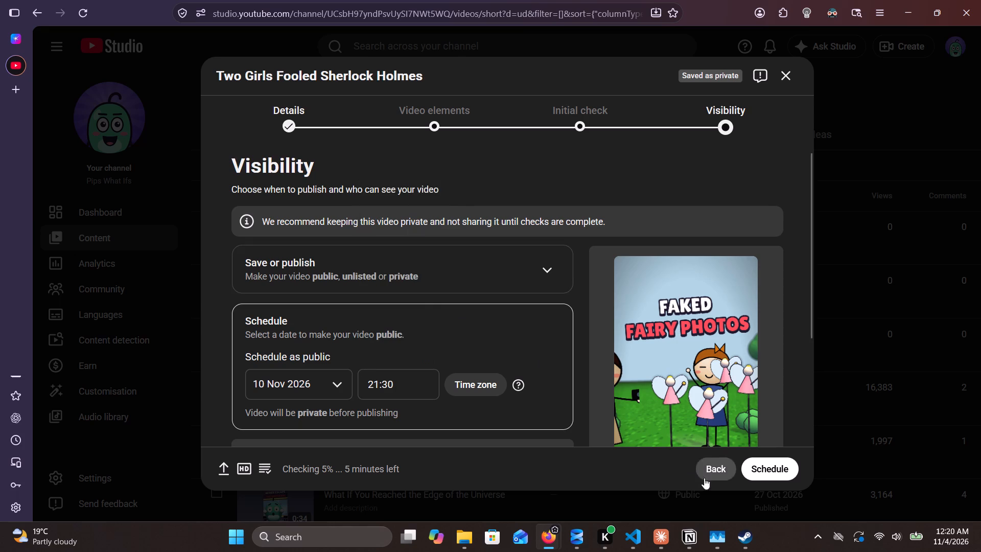
{"action": "left_click", "coordinate": [761, 472]}
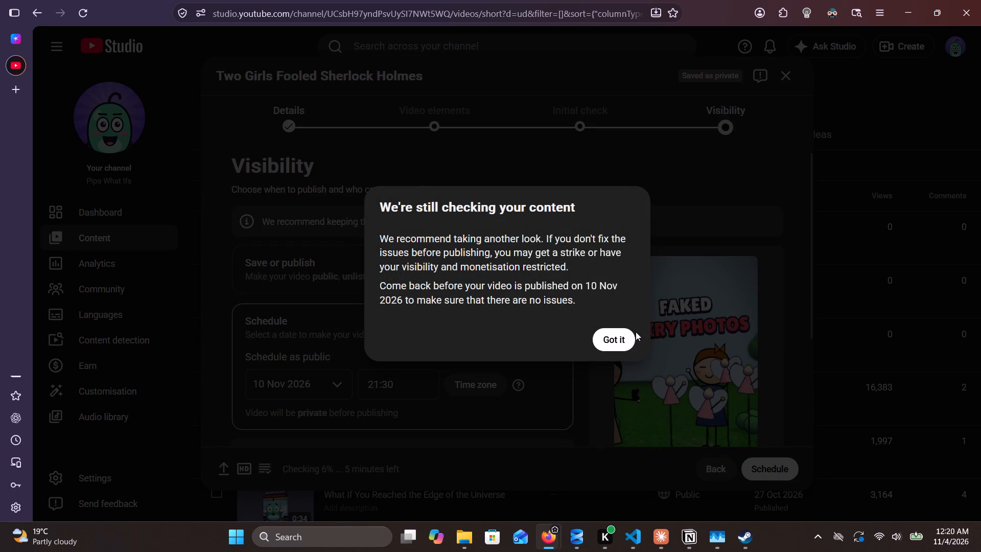
{"action": "left_click", "coordinate": [621, 339]}
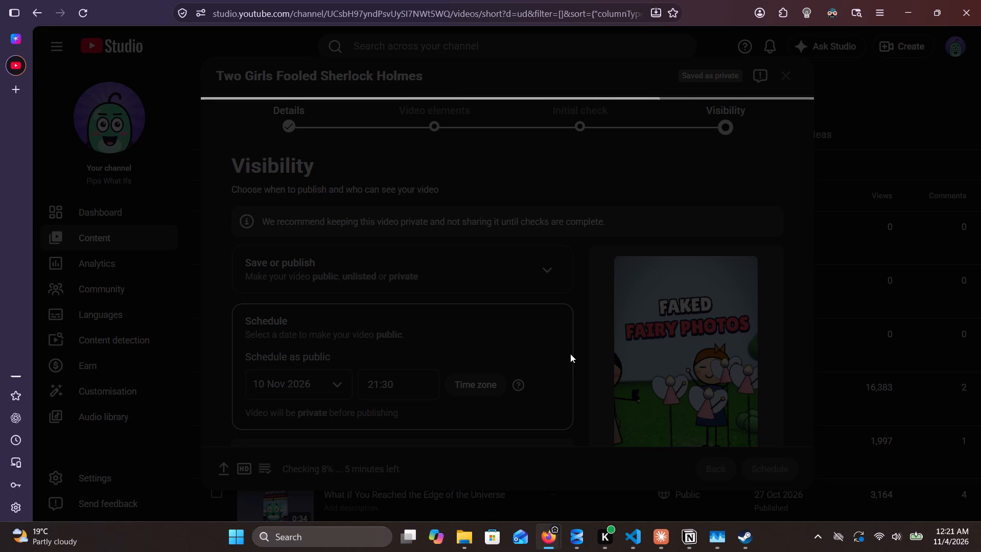
{"action": "left_click", "coordinate": [657, 175]}
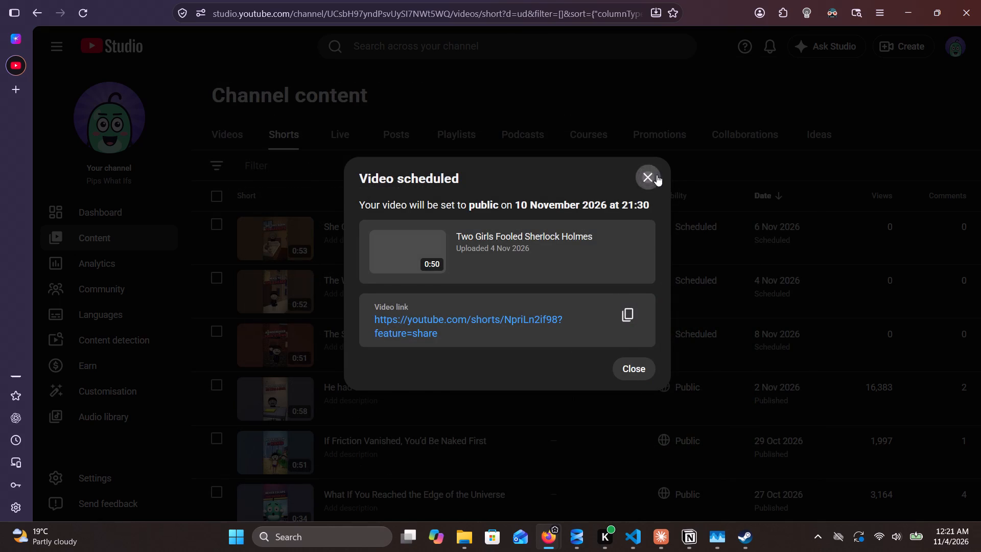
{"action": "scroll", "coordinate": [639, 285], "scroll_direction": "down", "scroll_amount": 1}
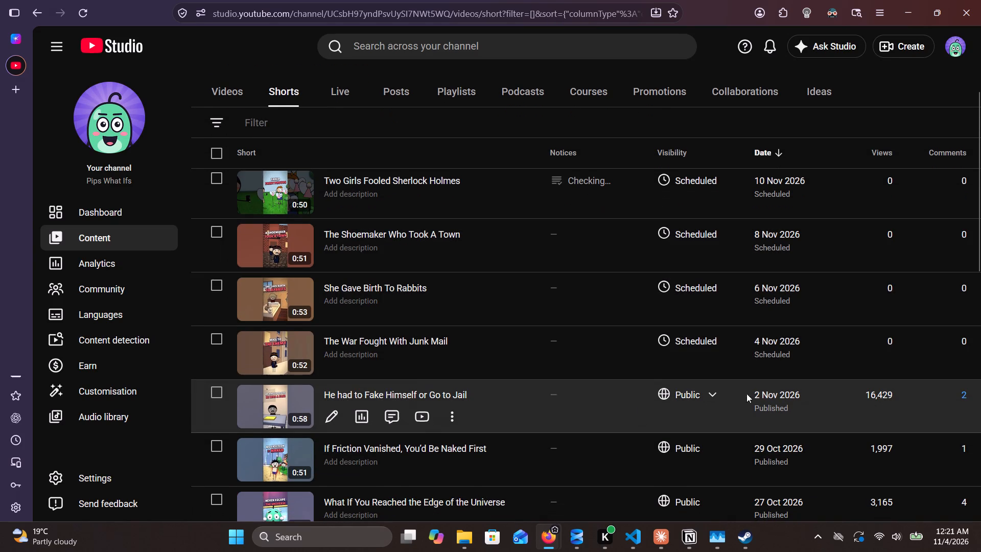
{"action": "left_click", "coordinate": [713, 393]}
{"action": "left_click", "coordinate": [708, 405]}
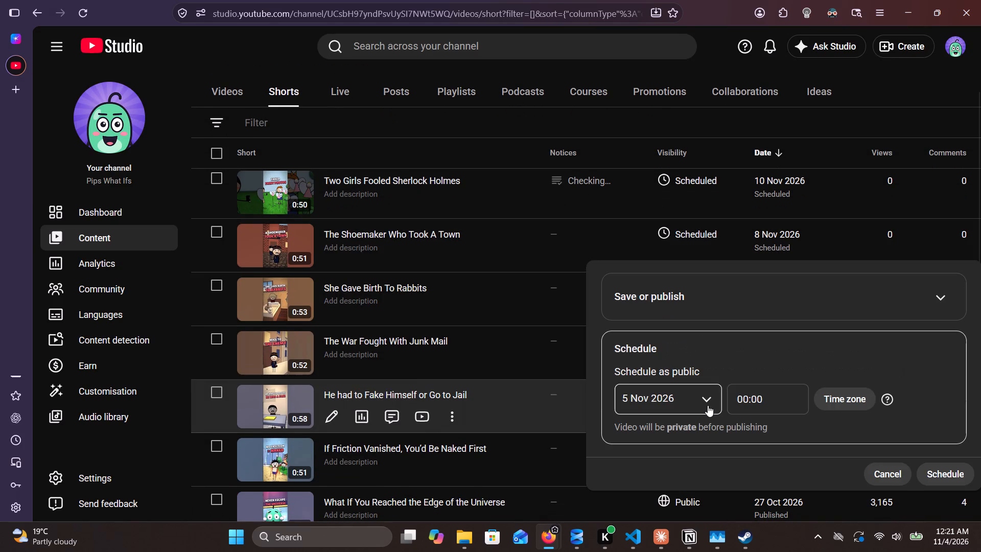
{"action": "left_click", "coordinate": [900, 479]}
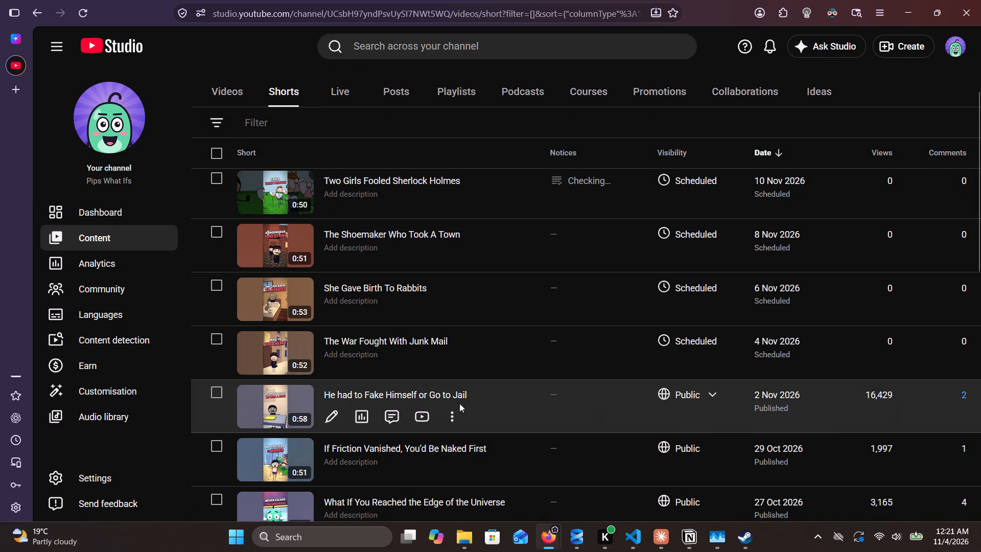
Examine the reach, engagement and audience analytics of the Short He had to Fake Himself or Go to Jail, and return to the channel content.
{"action": "left_click", "coordinate": [373, 417]}
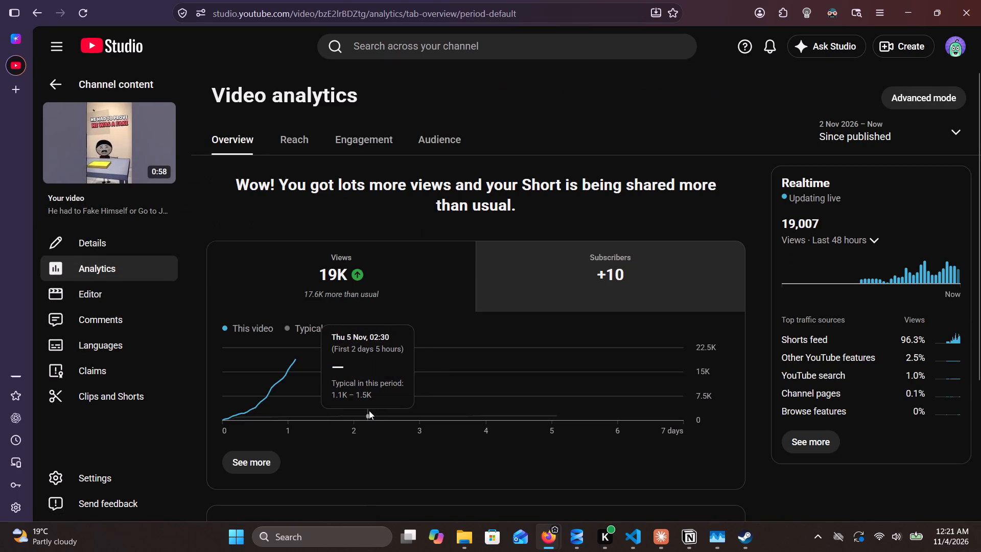
{"action": "left_click", "coordinate": [285, 136]}
{"action": "left_click", "coordinate": [337, 143]}
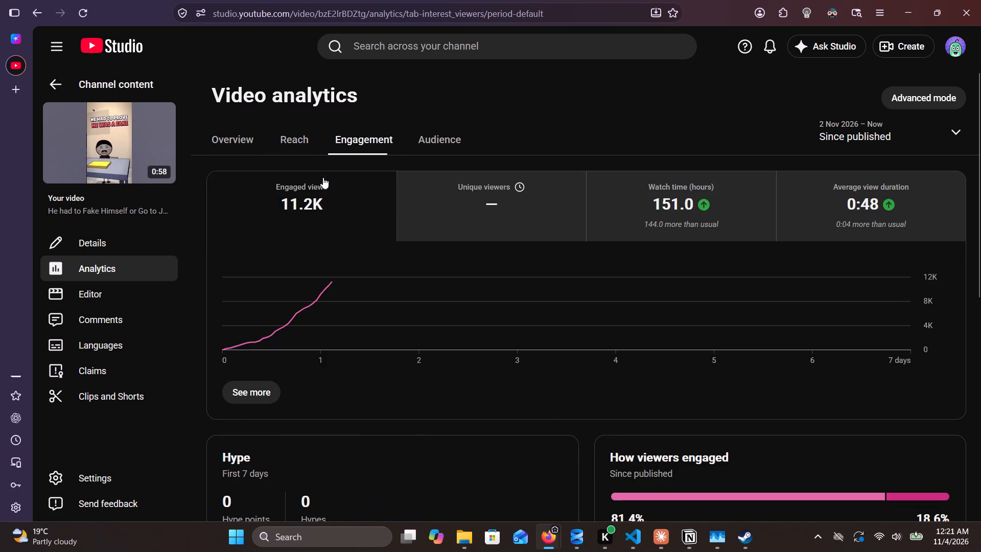
{"action": "left_click", "coordinate": [865, 232]}
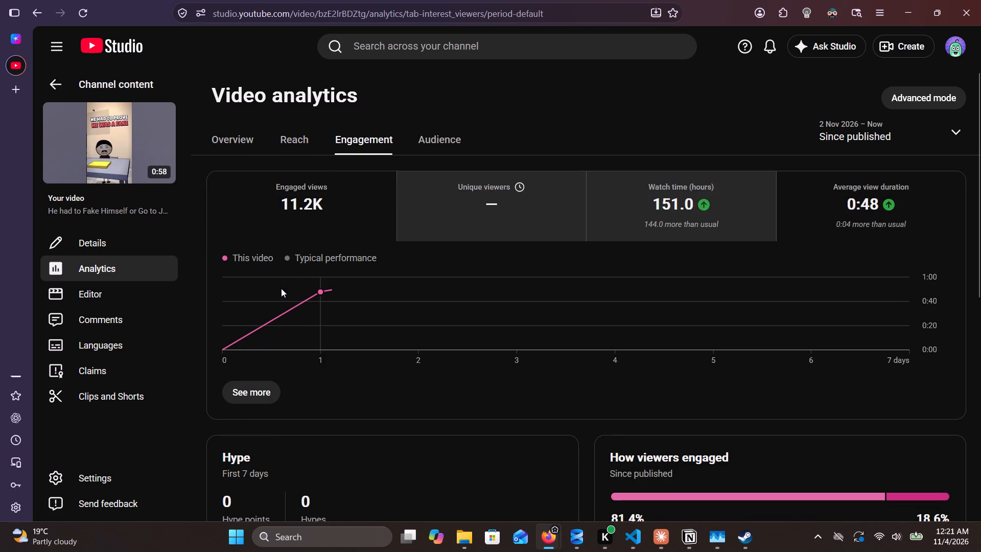
{"action": "left_click", "coordinate": [344, 202]}
{"action": "scroll", "coordinate": [270, 236], "scroll_direction": "down", "scroll_amount": 3}
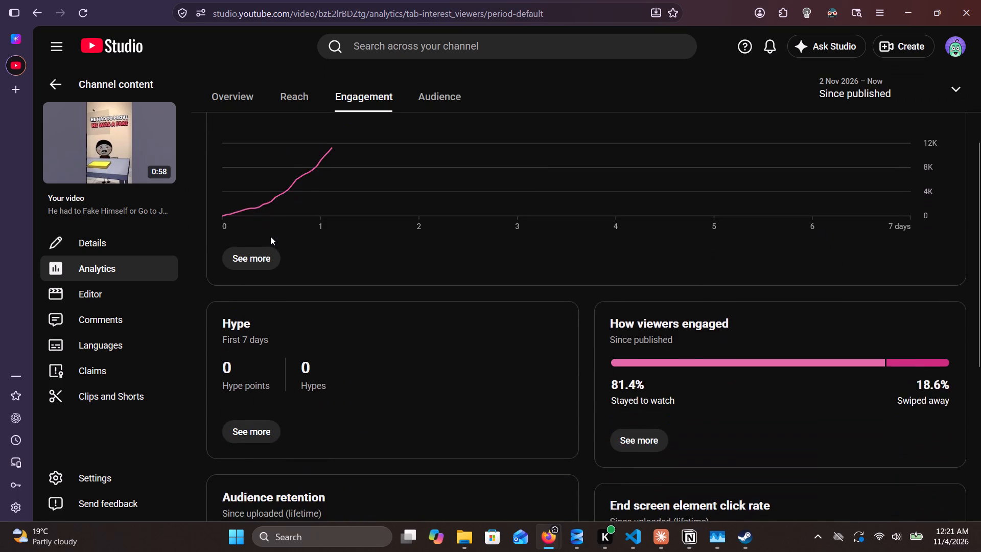
{"action": "scroll", "coordinate": [270, 236], "scroll_direction": "down", "scroll_amount": 8}
{"action": "left_click", "coordinate": [429, 88]}
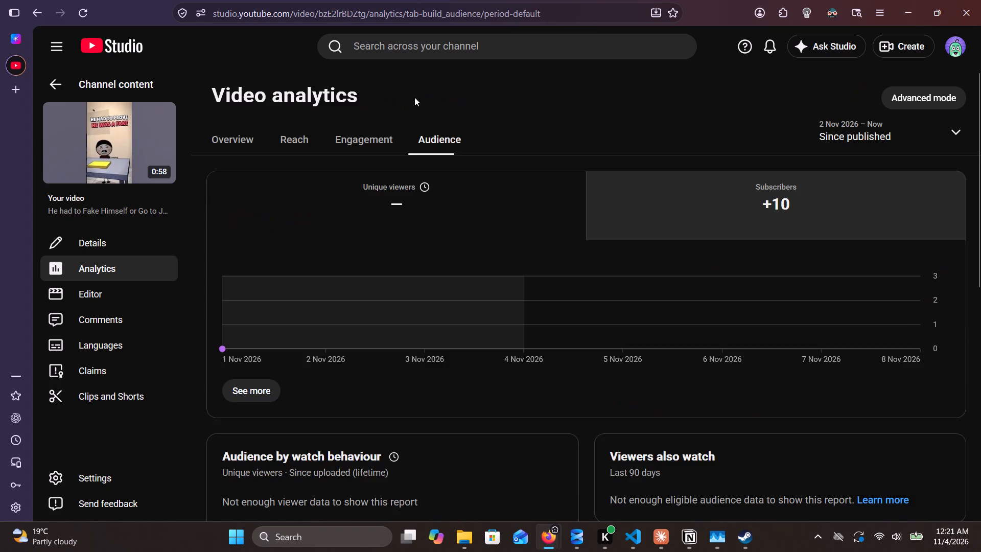
{"action": "scroll", "coordinate": [340, 173], "scroll_direction": "down", "scroll_amount": 10}
{"action": "left_click", "coordinate": [91, 89]}
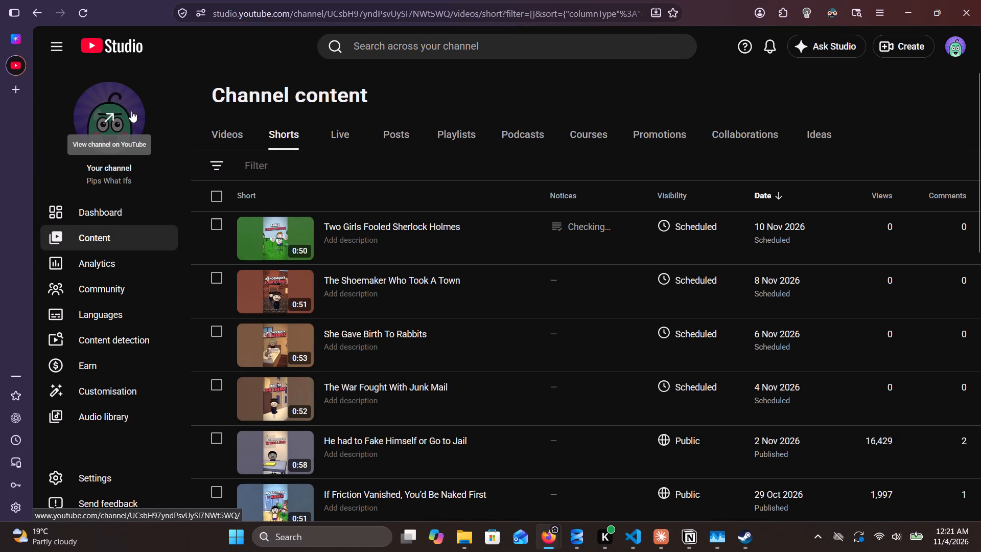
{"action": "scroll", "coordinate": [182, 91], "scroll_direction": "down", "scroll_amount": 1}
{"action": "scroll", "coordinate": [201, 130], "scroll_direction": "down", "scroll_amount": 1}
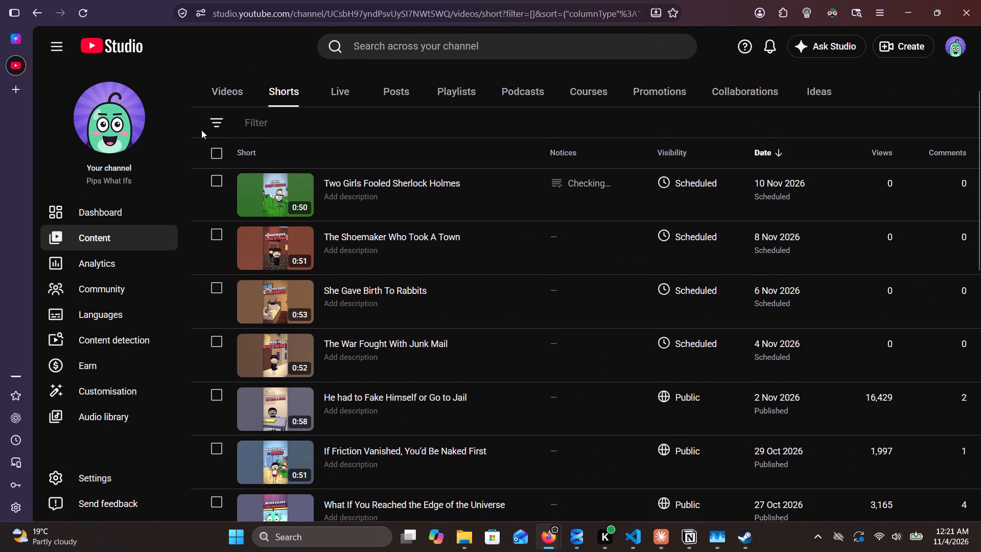